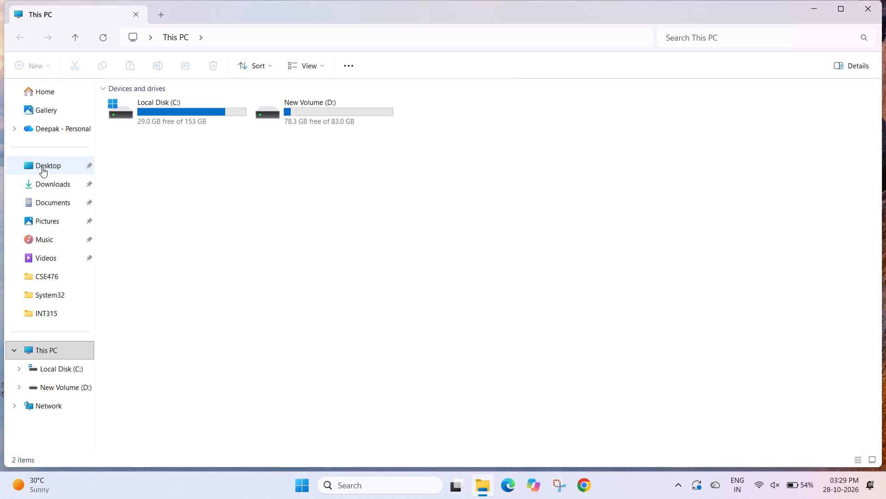
Open the newest MKT906_Nike_vs_Adidas_Social_Media_Analysis document from the Downloads folder and dismiss the activation wizard.
left_click(42, 184)
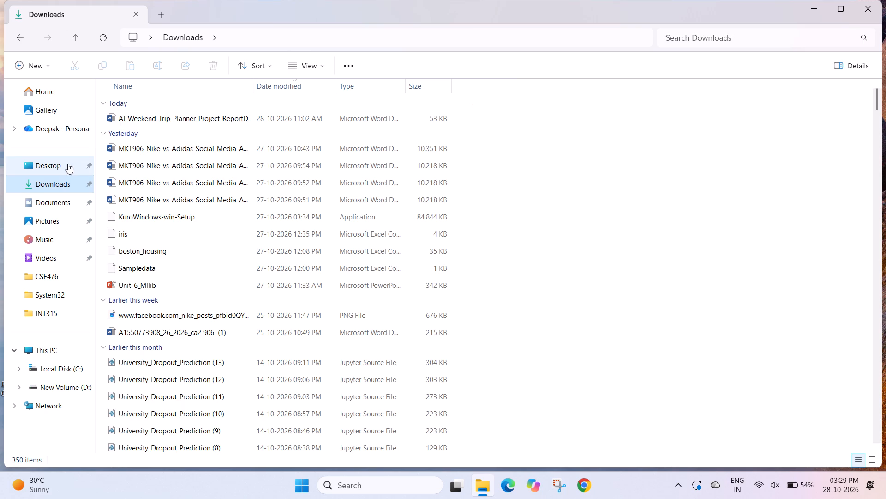
left_click(217, 120)
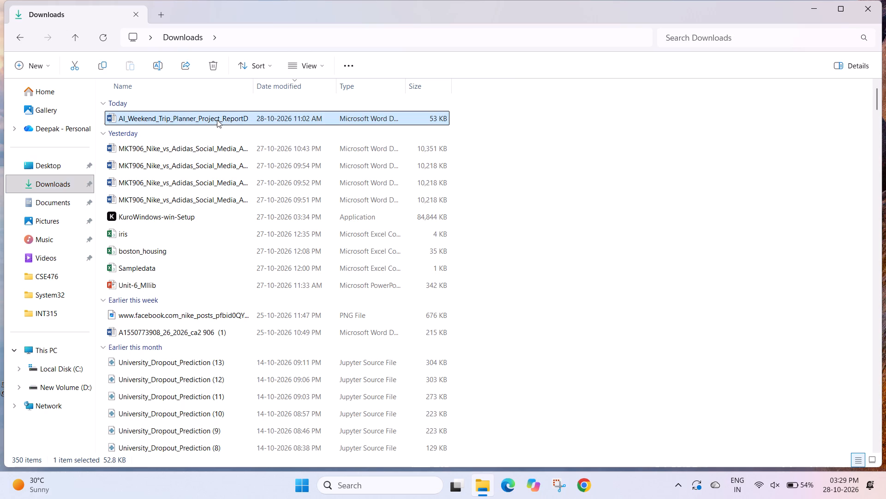
double_click(187, 153)
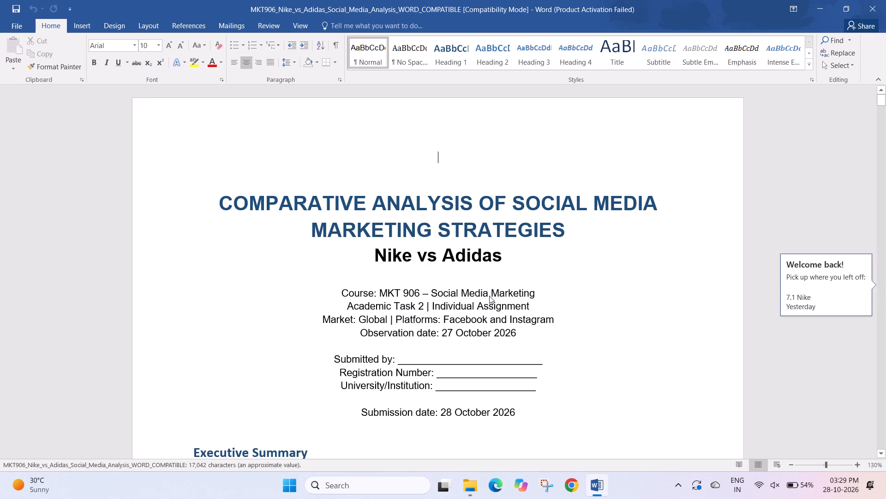
scroll(489, 296, "down", 2)
scroll(489, 296, "up", 1, "ctrl")
scroll(489, 296, "down", 1)
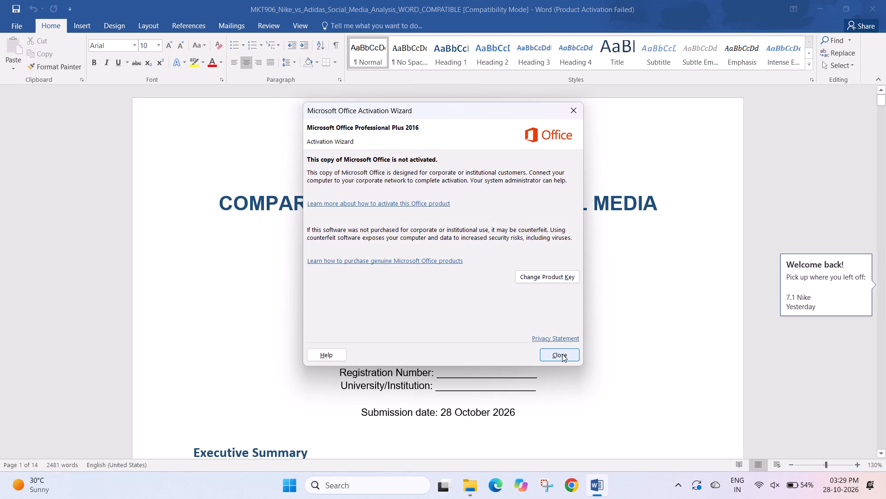
left_click(562, 354)
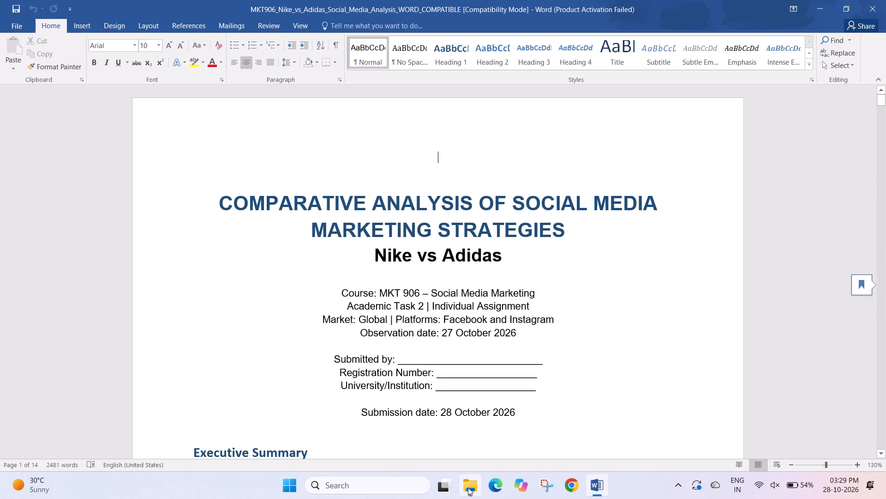
Open the AI_Weekend_Trip_Planner_Project_ReportD document from the Downloads folder.
left_click(456, 426)
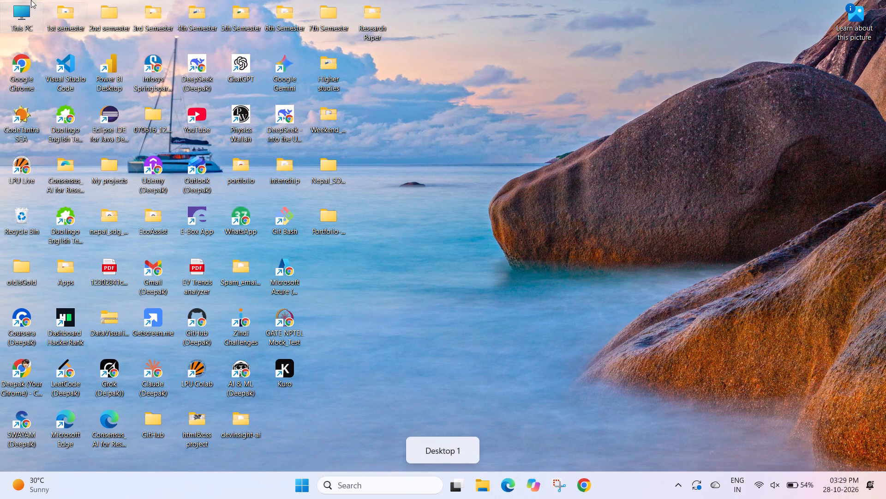
double_click(17, 17)
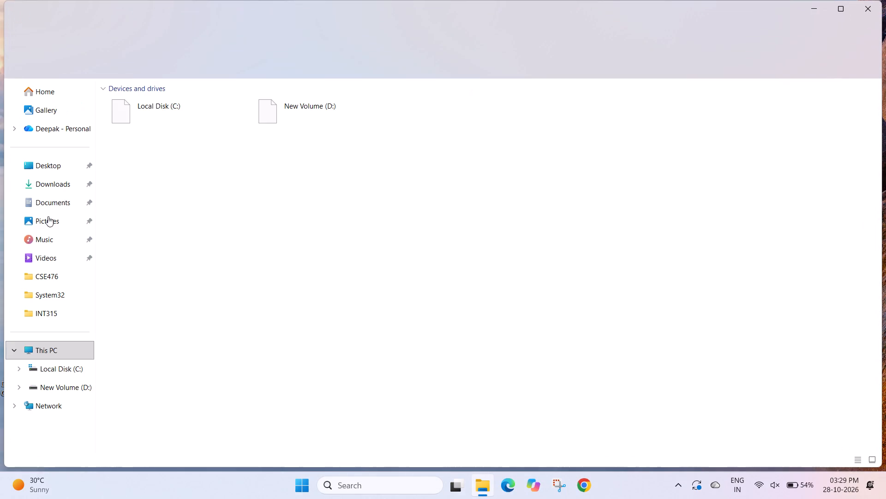
left_click(58, 179)
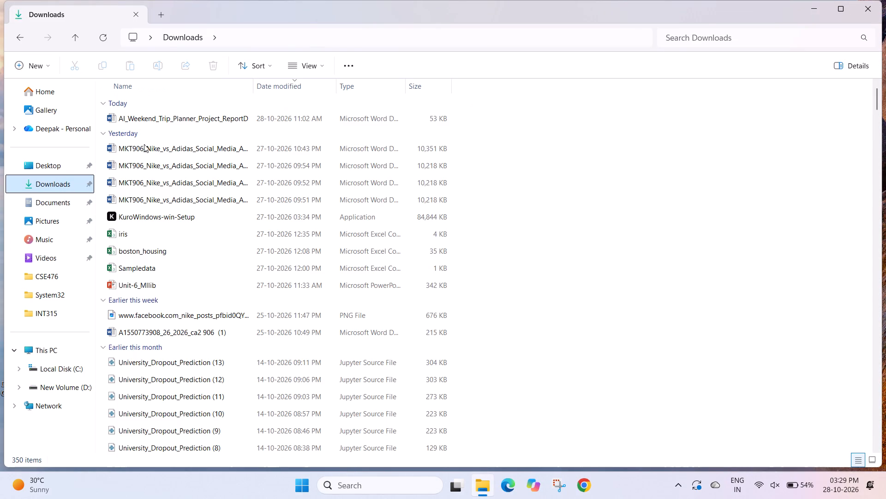
double_click(188, 120)
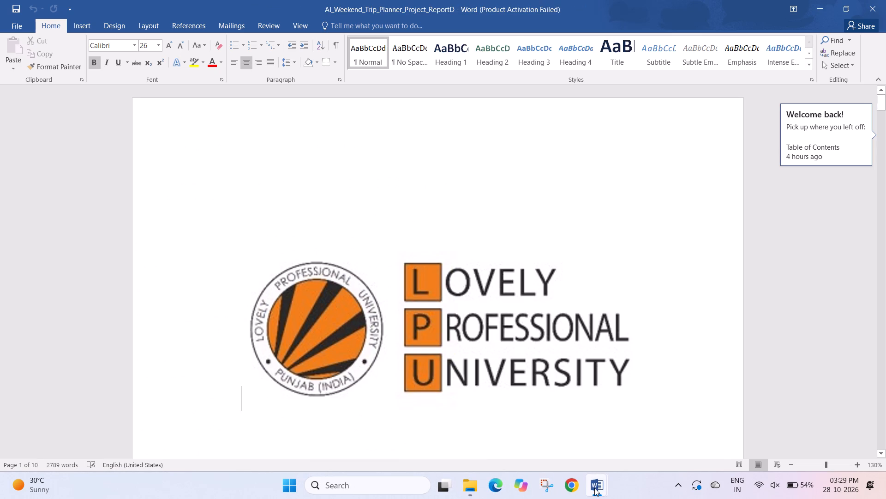
Copy the Lovely Professional University logo from the trip planner report to above the title of the Nike vs Adidas report.
left_click(486, 338)
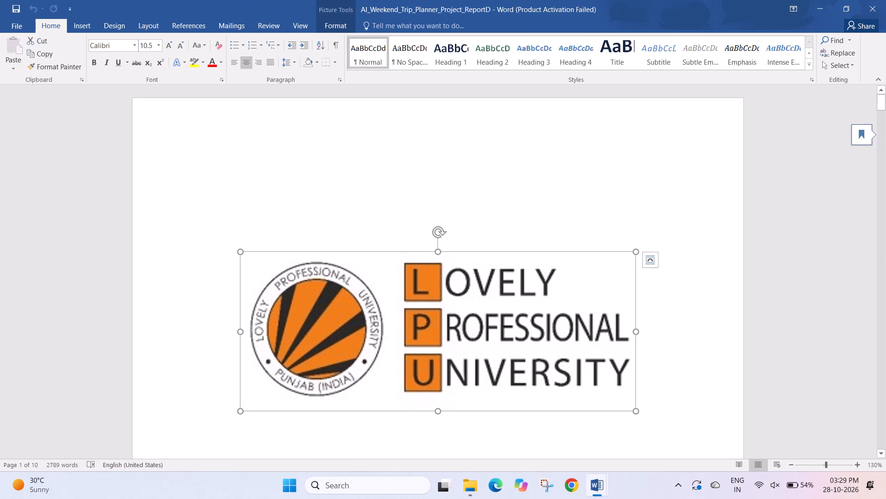
right_click(486, 338)
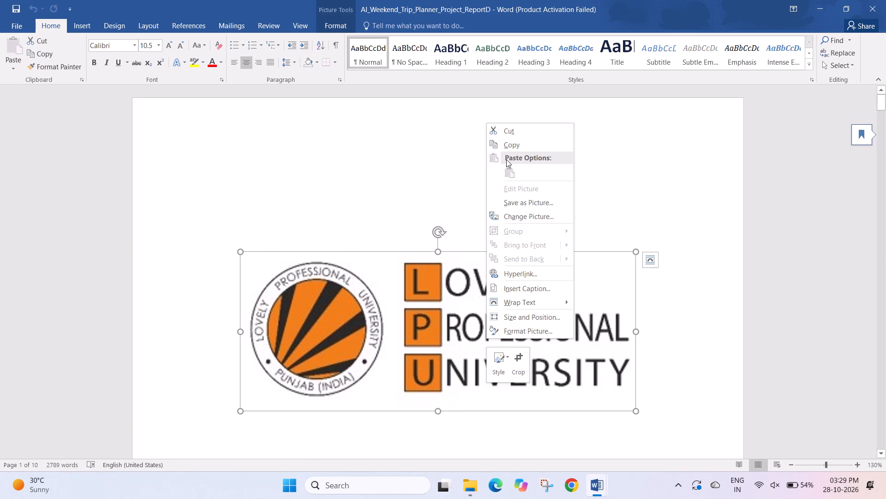
left_click(505, 148)
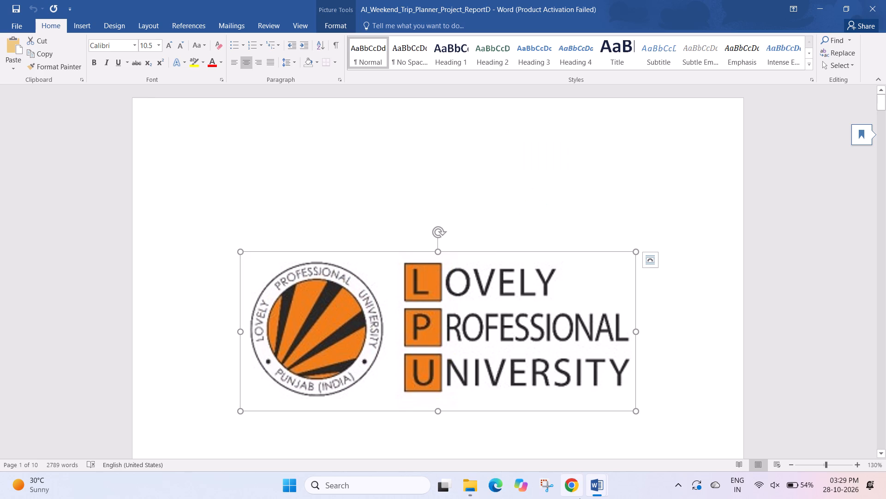
left_click(542, 436)
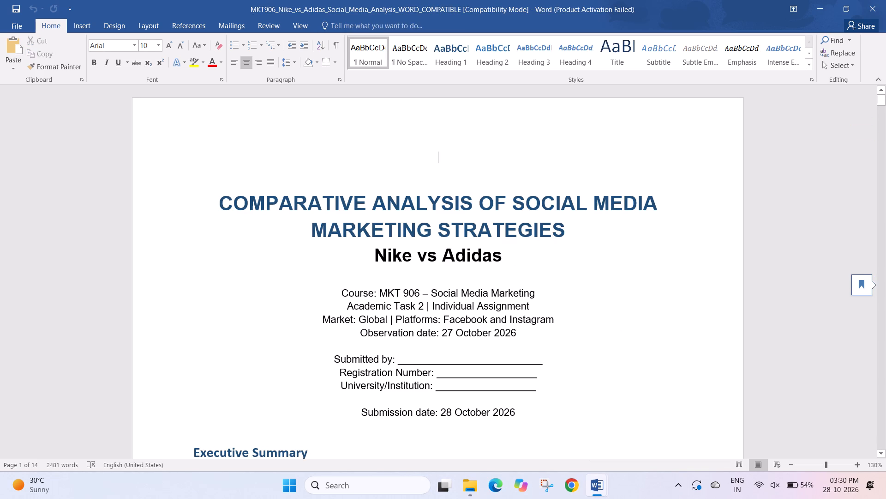
key("ctrl+v")
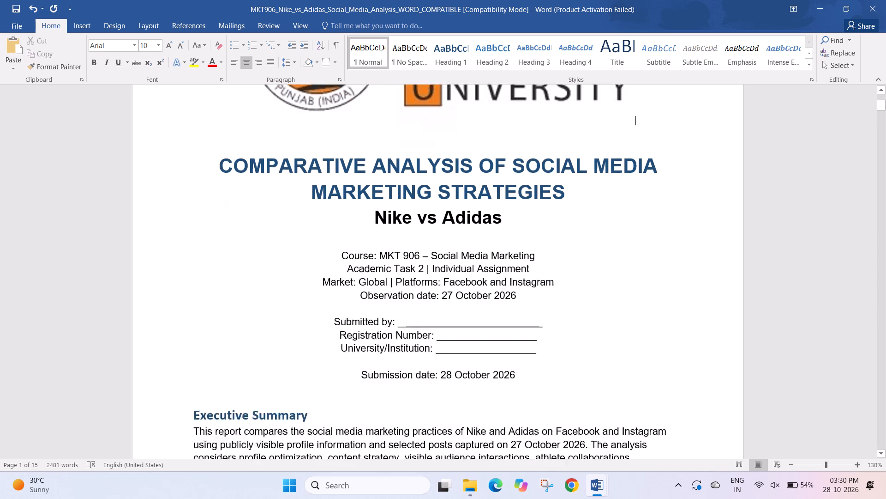
scroll(464, 265, "down", 1)
scroll(464, 265, "up", 12)
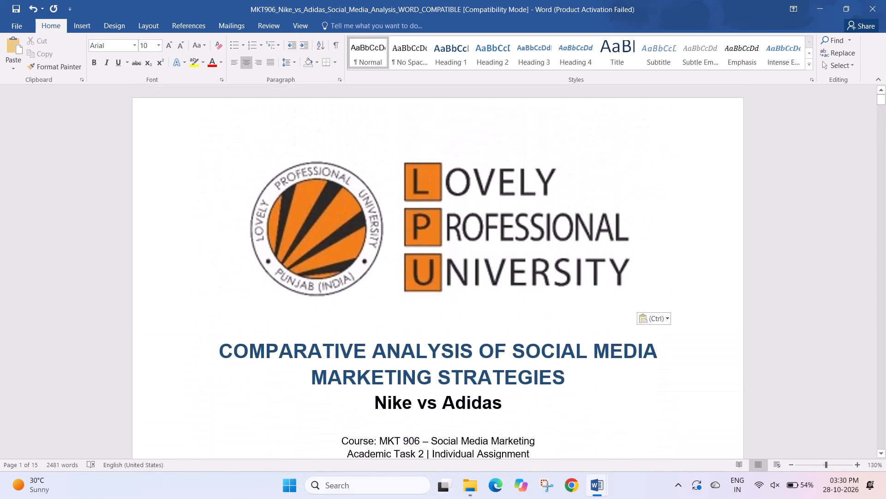
scroll(464, 265, "up", 3)
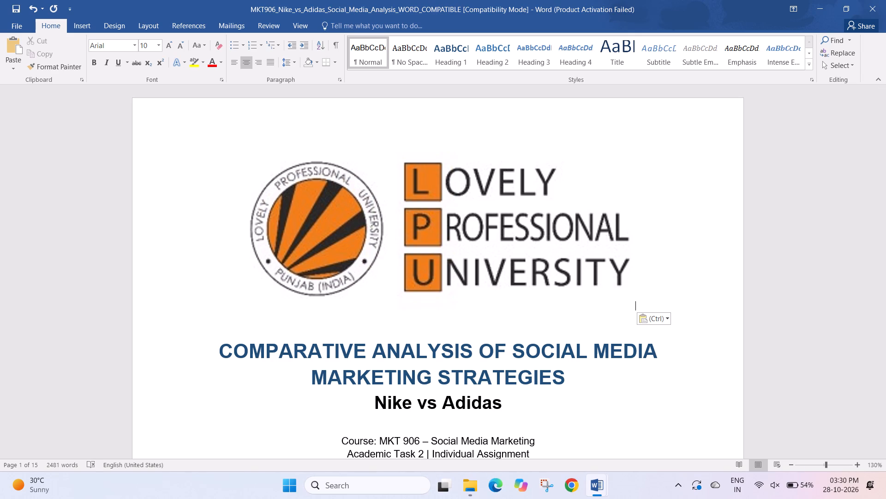
Open the DxSL Social Media Marketing Report document from the MKT906 folder inside 7th Semester on the Desktop.
left_click(461, 432)
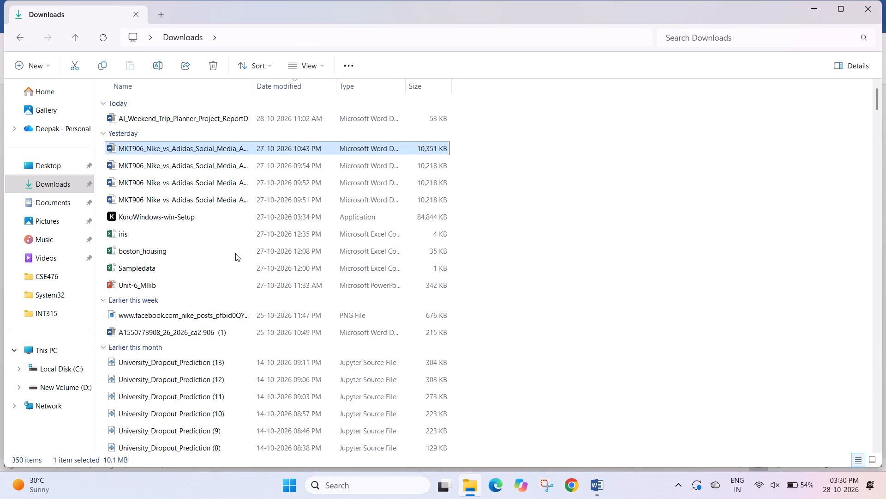
scroll(235, 253, "down", 1)
scroll(207, 333, "up", 5)
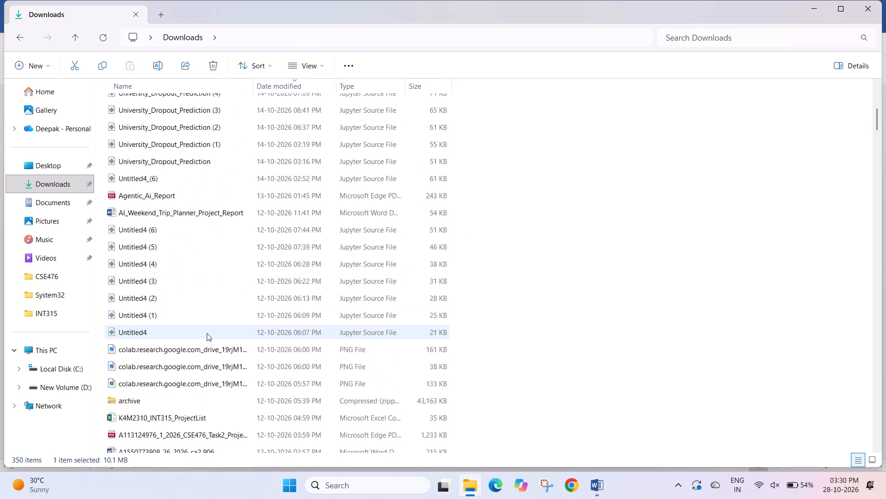
scroll(207, 333, "up", 4)
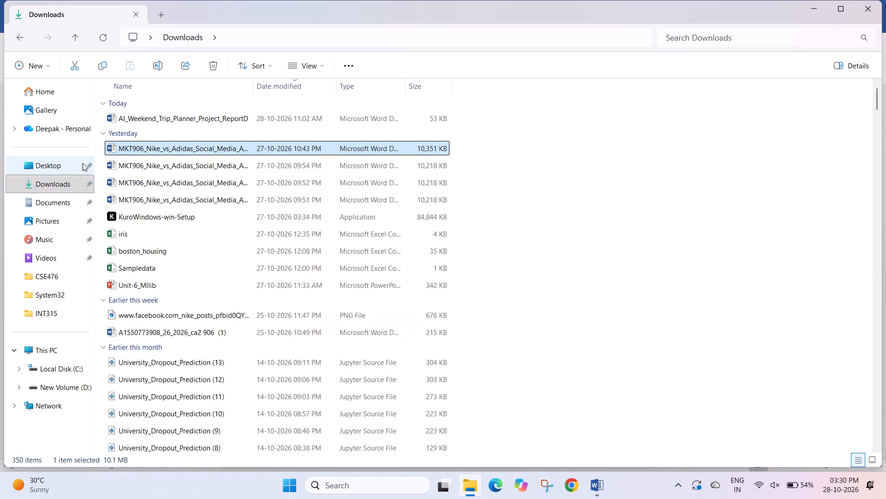
left_click(61, 167)
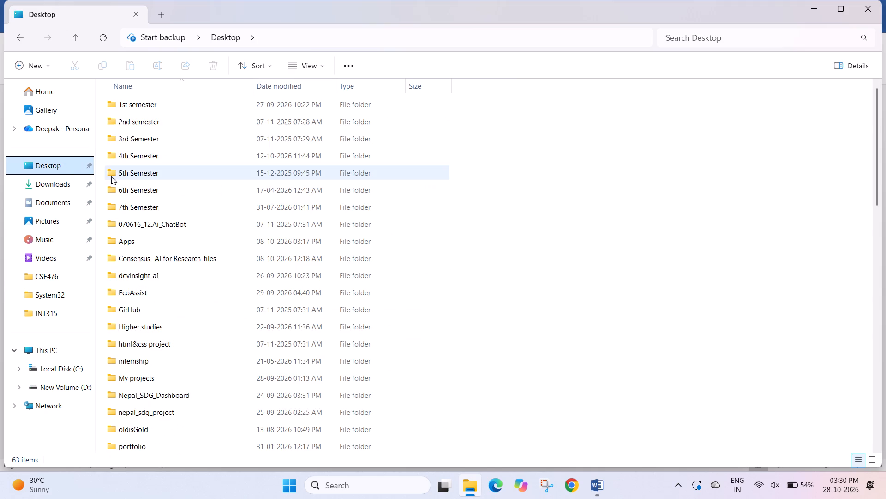
double_click(127, 206)
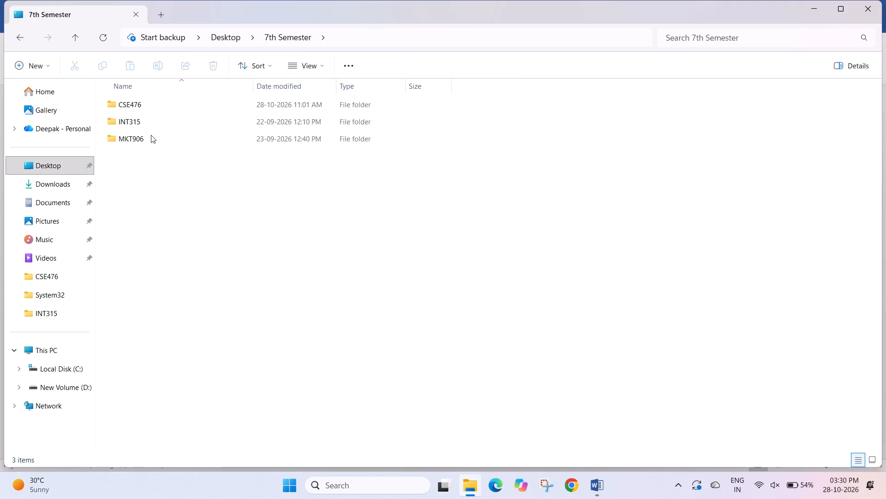
double_click(146, 138)
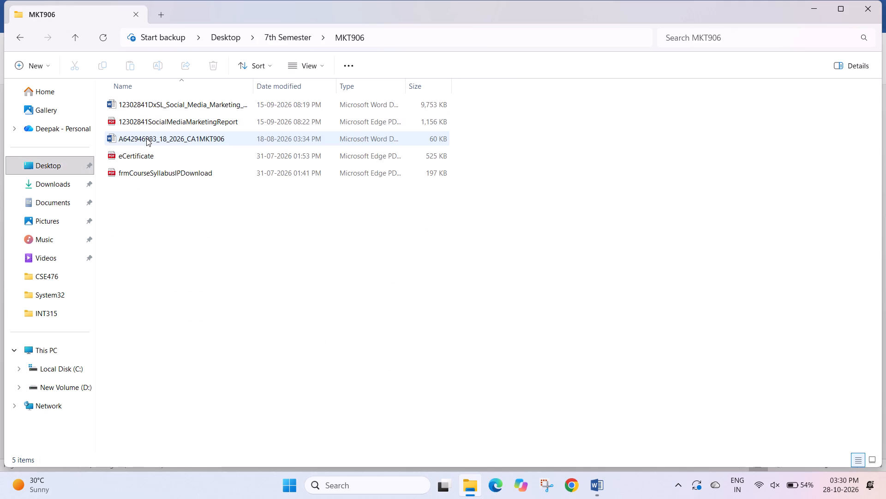
double_click(184, 101)
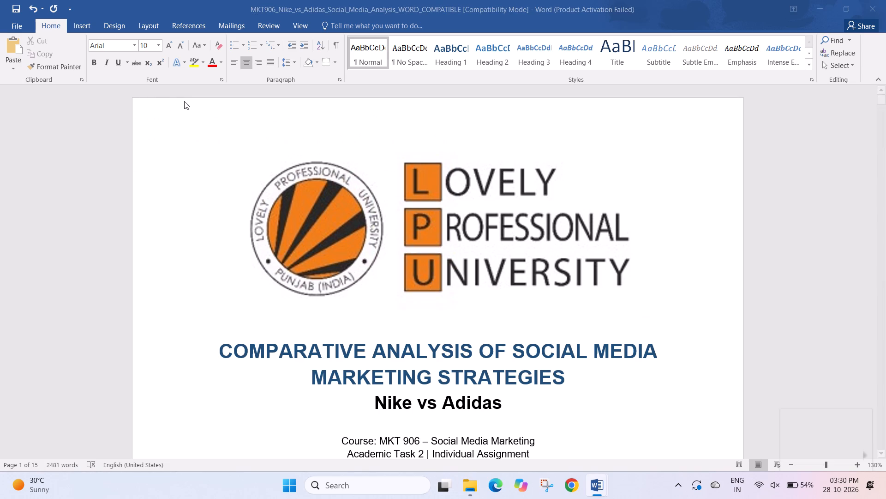
Examine the cover page layout and submission details of the DxSL report, and close the document.
scroll(262, 221, "down", 1)
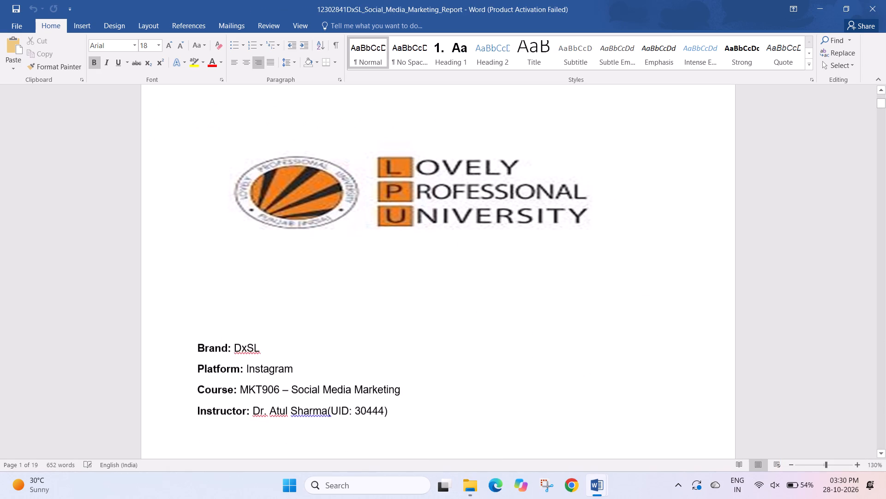
scroll(262, 221, "down", 3)
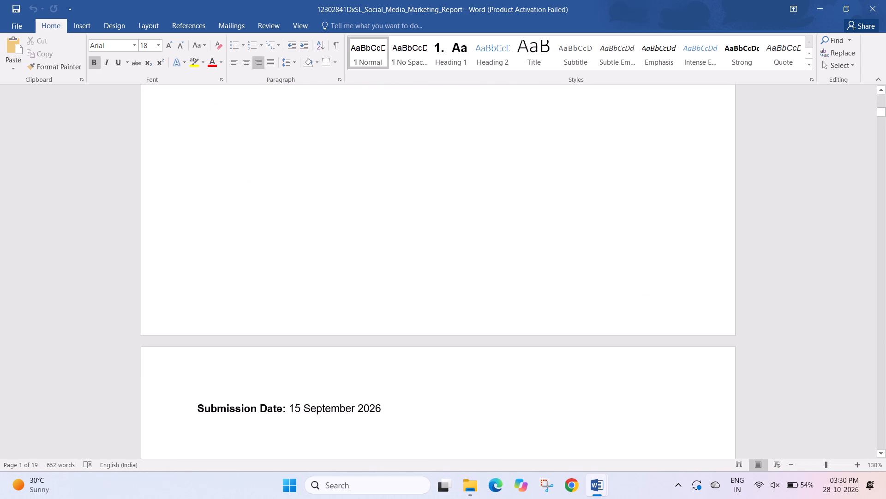
left_click(877, 0)
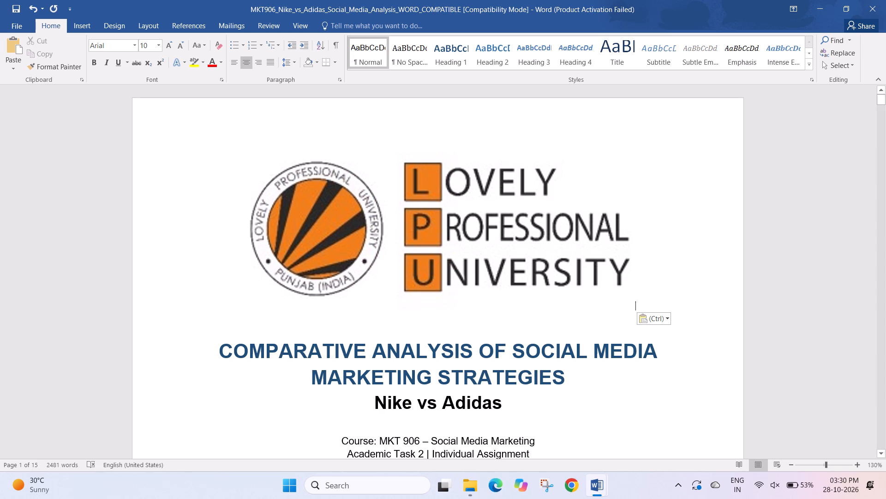
Compare the cover page of the Nike vs Adidas report with the title and submission details in the AI Weekend Trip Planner report.
scroll(508, 342, "down", 1)
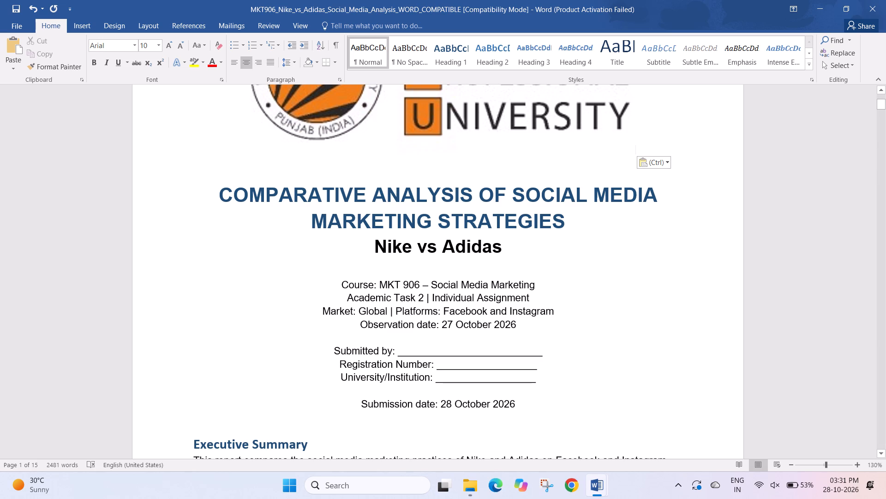
scroll(427, 364, "down", 1)
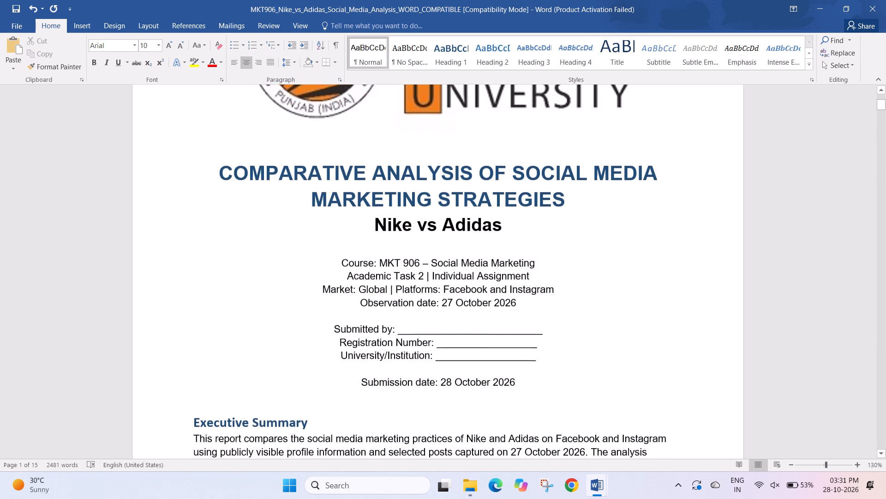
scroll(427, 364, "down", 2)
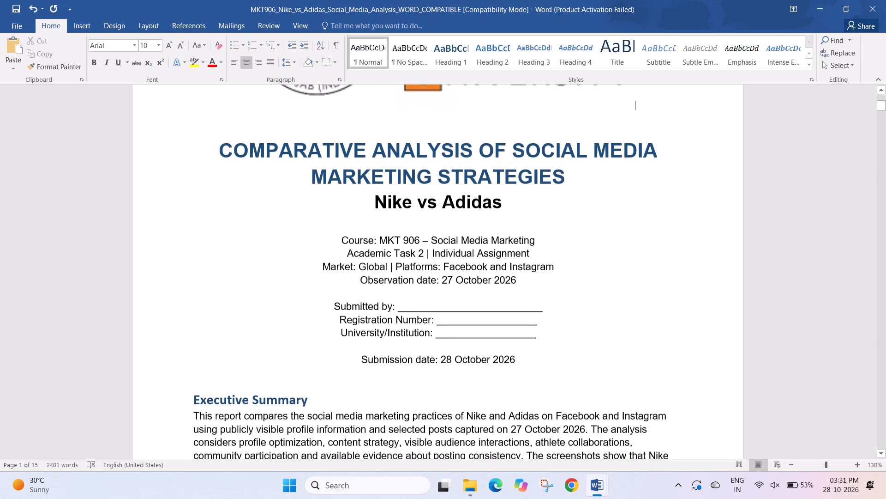
scroll(427, 364, "down", 1)
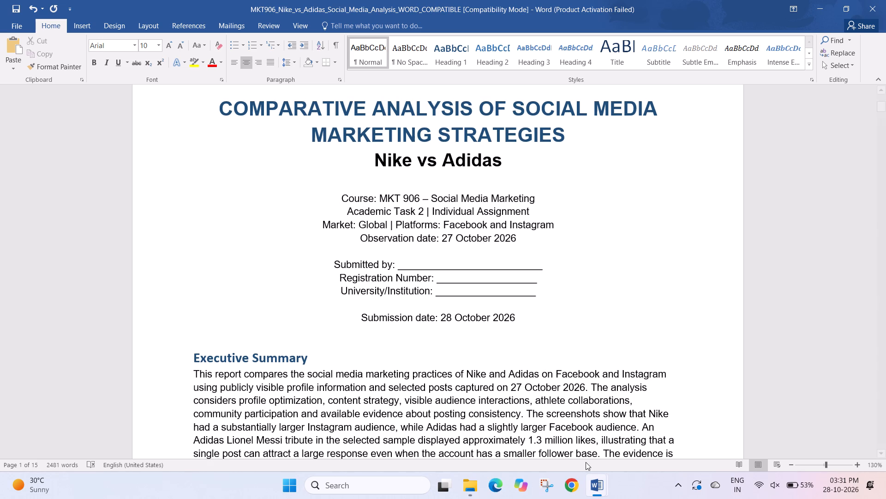
left_click(651, 420)
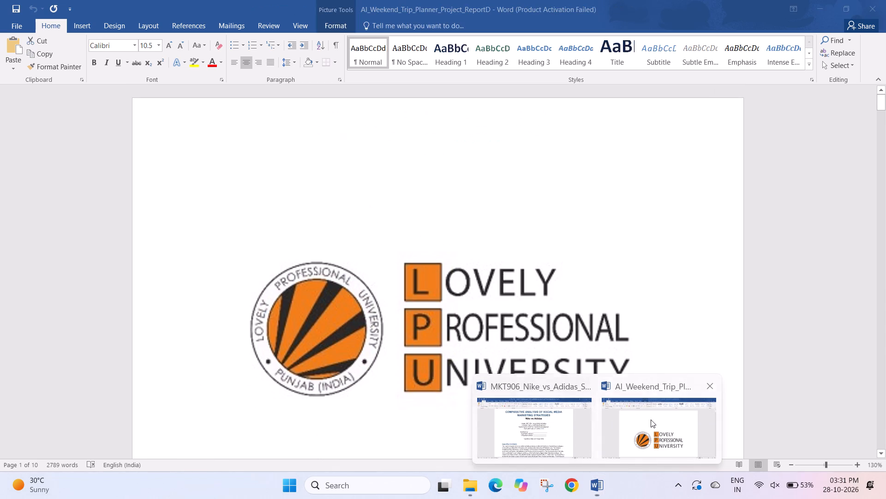
scroll(566, 345, "down", 4)
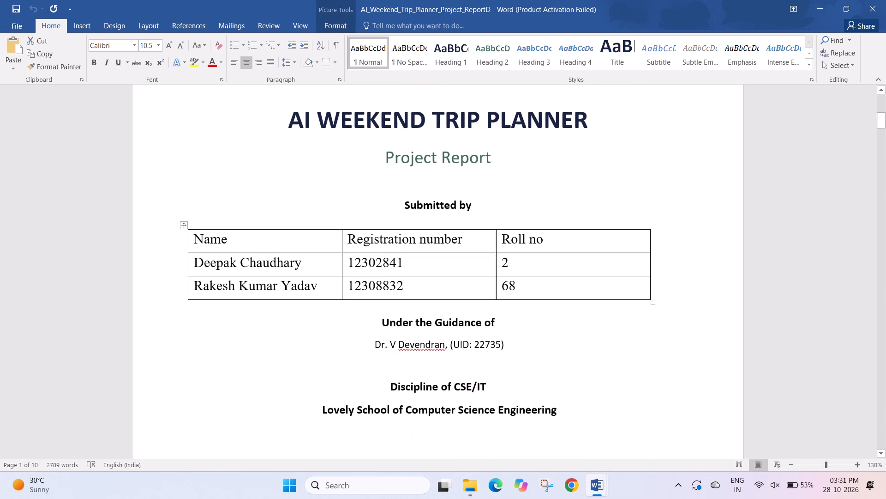
scroll(566, 345, "down", 1)
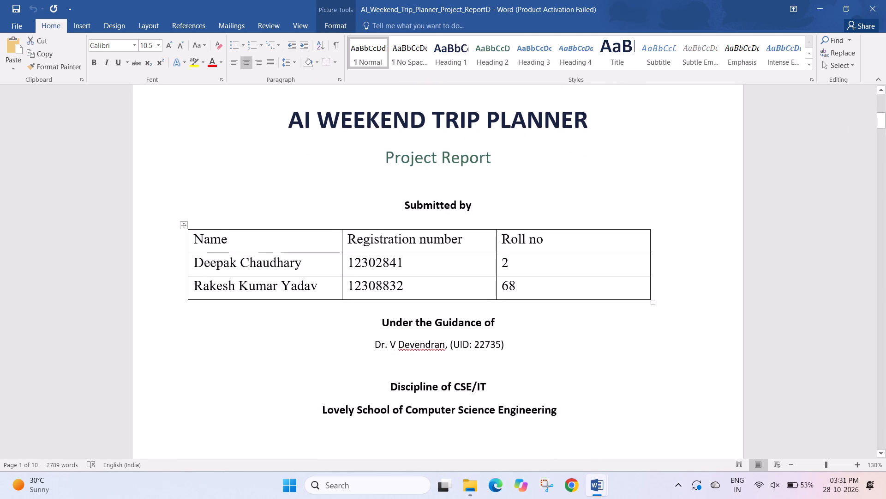
scroll(551, 404, "up", 1)
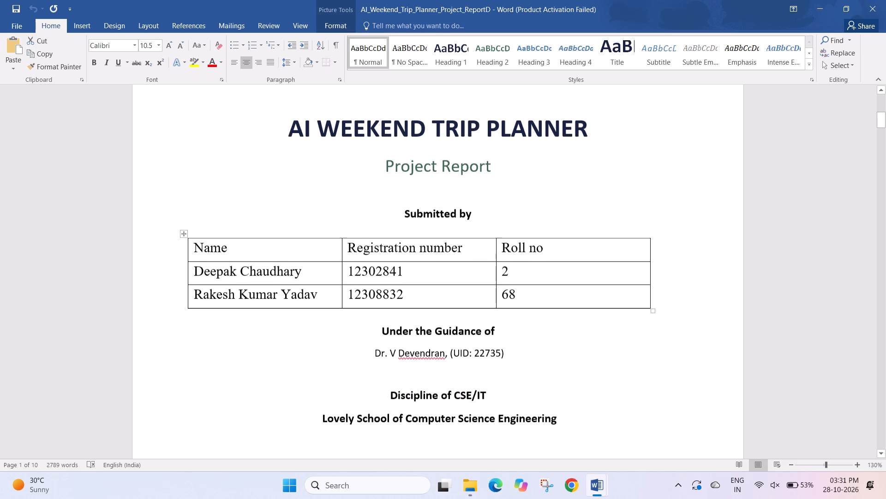
scroll(551, 404, "up", 1)
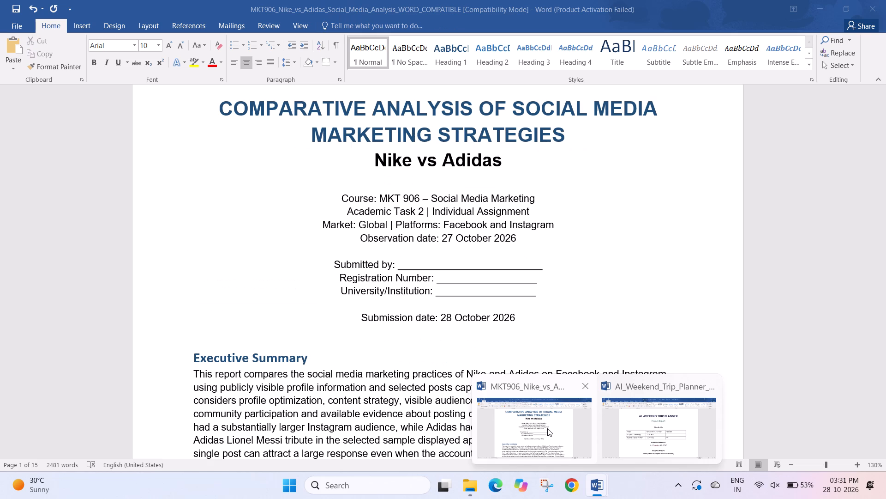
Delete the Observation date line from the title page of the Nike vs Adidas report.
left_click(547, 428)
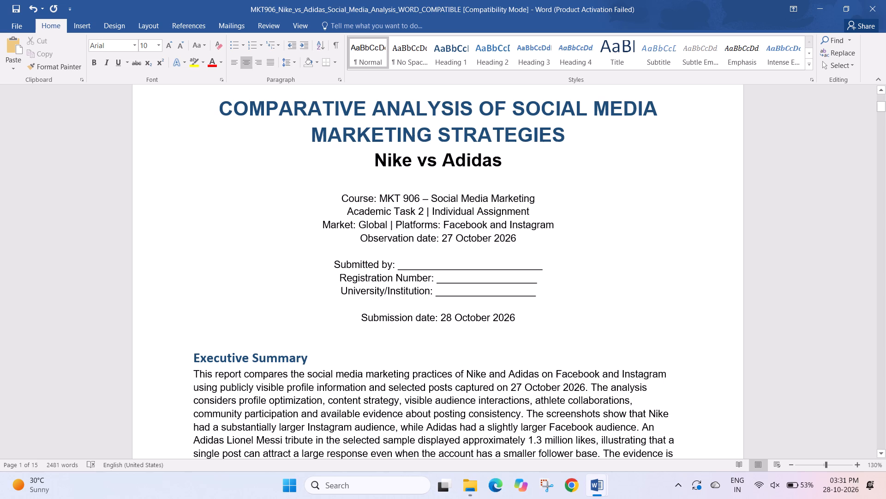
left_click(523, 237)
key("BackSpace")
key("BackSpace")
key("BackSpace")
key("BackSpace")
key("BackSpace")
key("BackSpace")
key("BackSpace")
key("BackSpace")
key("BackSpace")
key("BackSpace")
key("BackSpace")
key("BackSpace")
key("BackSpace")
key("BackSpace")
key("BackSpace")
key("BackSpace")
key("BackSpace")
key("BackSpace")
key("BackSpace")
key("BackSpace")
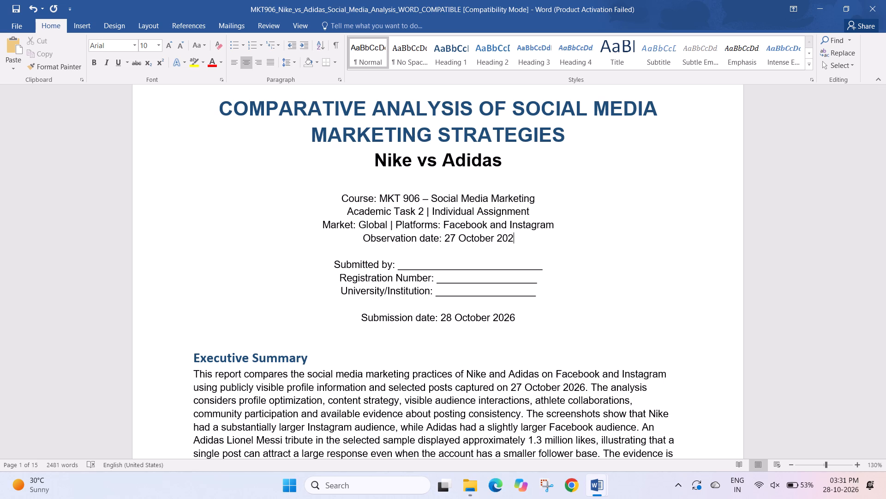
key("BackSpace")
key("BackSpace")
key("BackSpace")
key("BackSpace")
key("BackSpace")
key("BackSpace")
key("BackSpace")
key("BackSpace")
key("BackSpace")
key("BackSpace")
key("BackSpace")
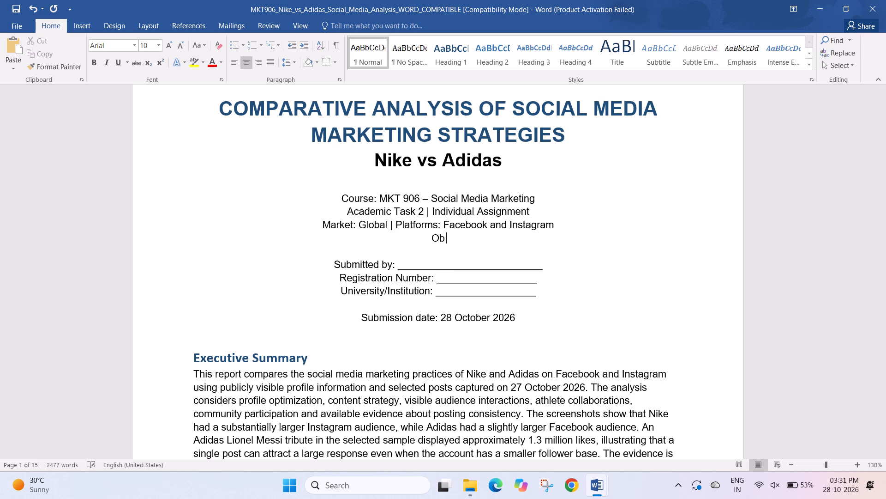
key("BackSpace")
key("BackSpace")
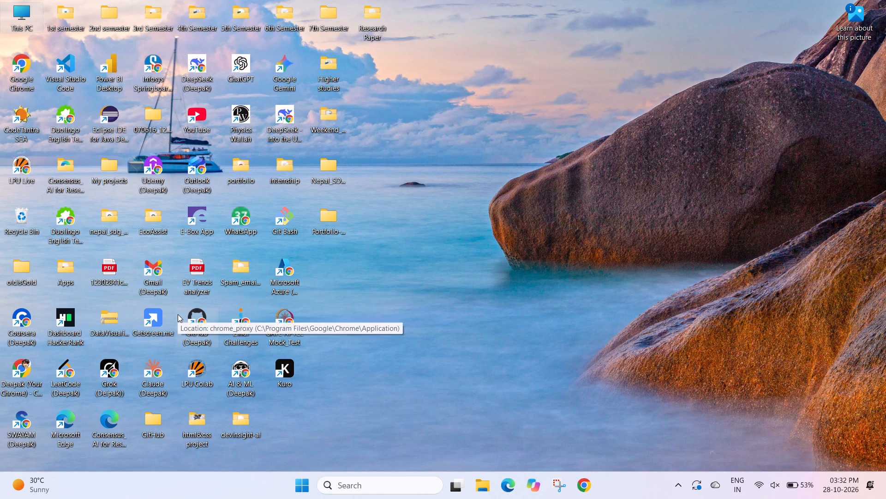
Switch to the trip planner report to consult its submitter details.
scroll(179, 296, "right", 3)
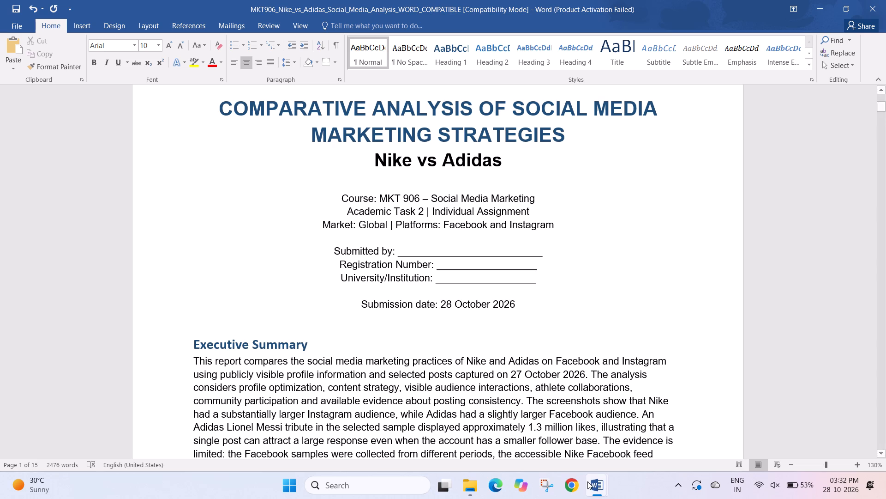
left_click(633, 436)
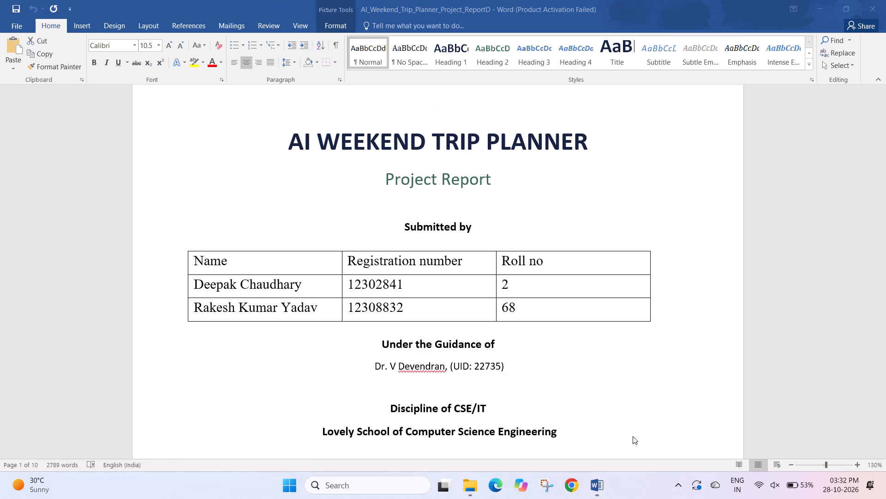
Return to the Nike vs Adidas report and replace the Submitted by blank with the first student's name from the trip planner report.
scroll(573, 336, "down", 1)
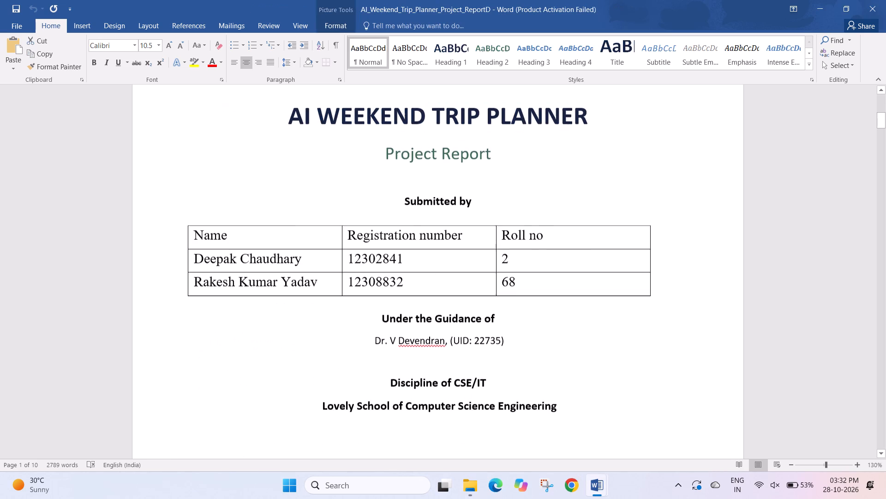
scroll(573, 336, "down", 1)
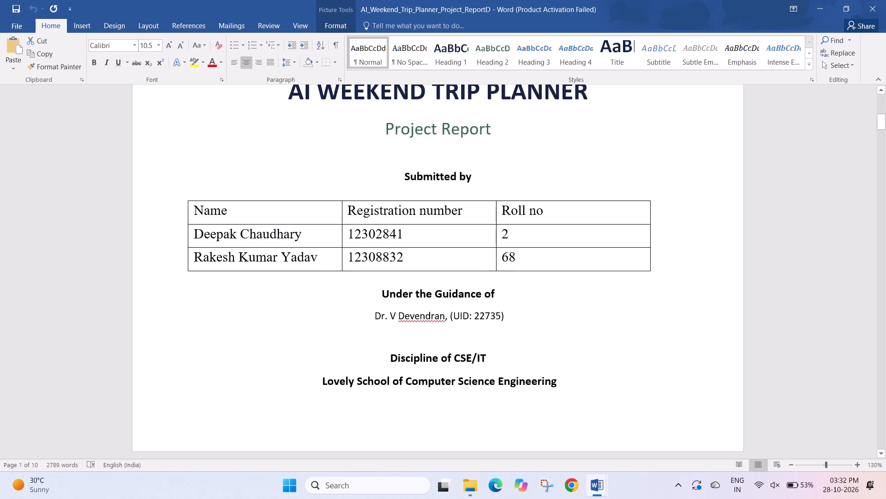
left_click(553, 426)
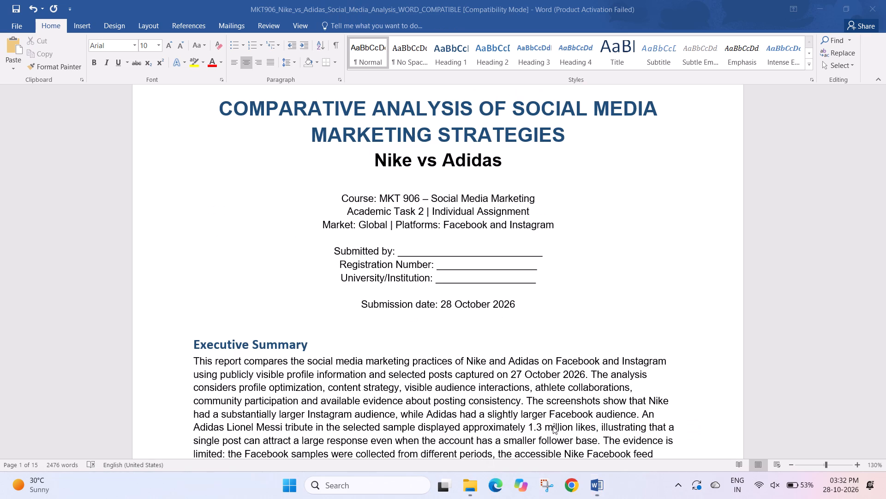
left_click(548, 258)
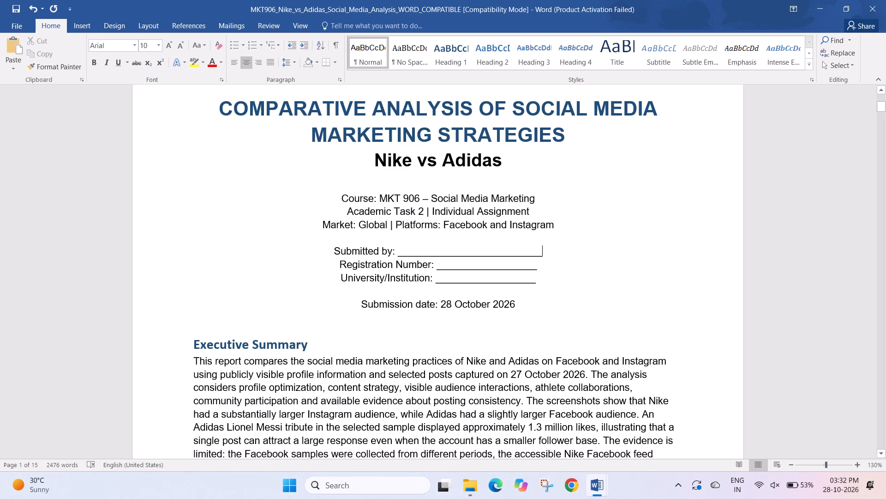
key("BackSpace")
key("BackSpace")
key("BackSpace")
key("BackSpace")
key("BackSpace")
key("BackSpace")
key("BackSpace")
key("BackSpace")
key("BackSpace")
key("BackSpace")
key("BackSpace")
key("BackSpace")
key("BackSpace")
key("BackSpace")
key("BackSpace")
key("BackSpace")
key("BackSpace")
key("BackSpace")
key("BackSpace")
key("BackSpace")
key("BackSpace")
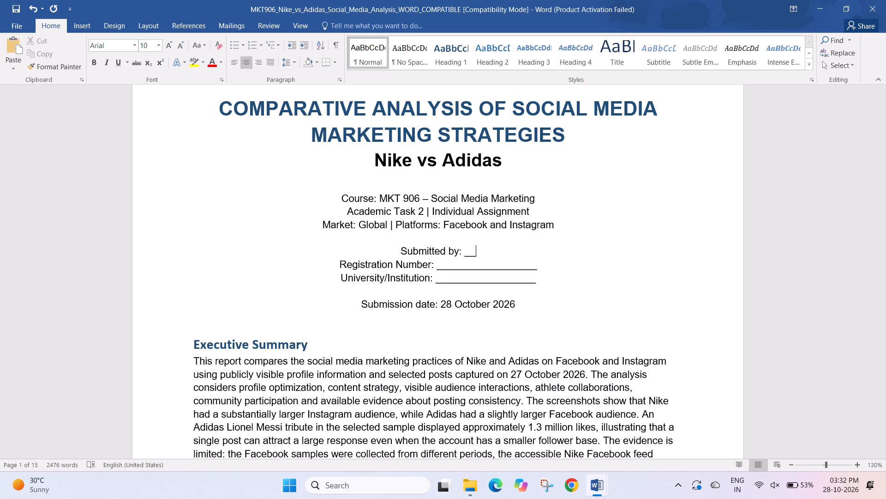
key("BackSpace")
key("BackSpace")
key("BackSpace")
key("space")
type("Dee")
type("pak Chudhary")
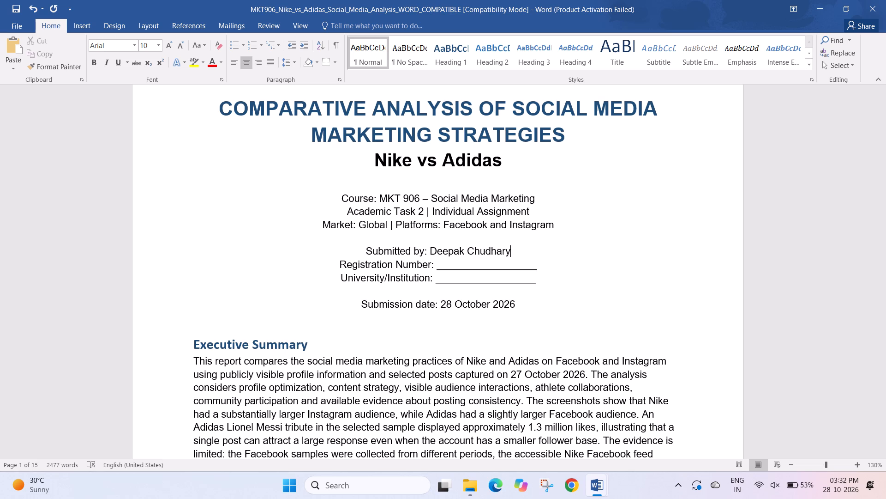
Replace the Registration Number blank on the title page with the first student's registration number from the trip planner report.
left_click(544, 268)
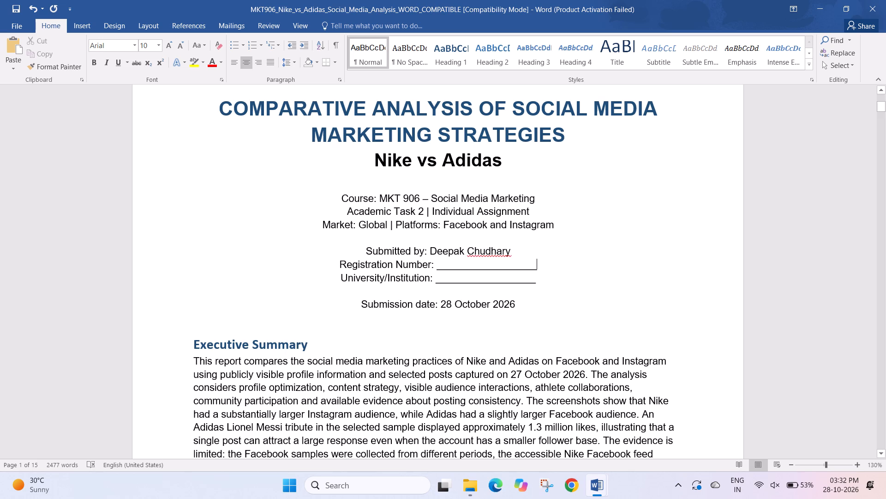
key("BackSpace")
key("BackSpace")
key("BackSpace")
key("BackSpace")
key("BackSpace")
key("BackSpace")
key("BackSpace")
key("BackSpace")
key("BackSpace")
key("BackSpace")
key("BackSpace")
key("BackSpace")
key("BackSpace")
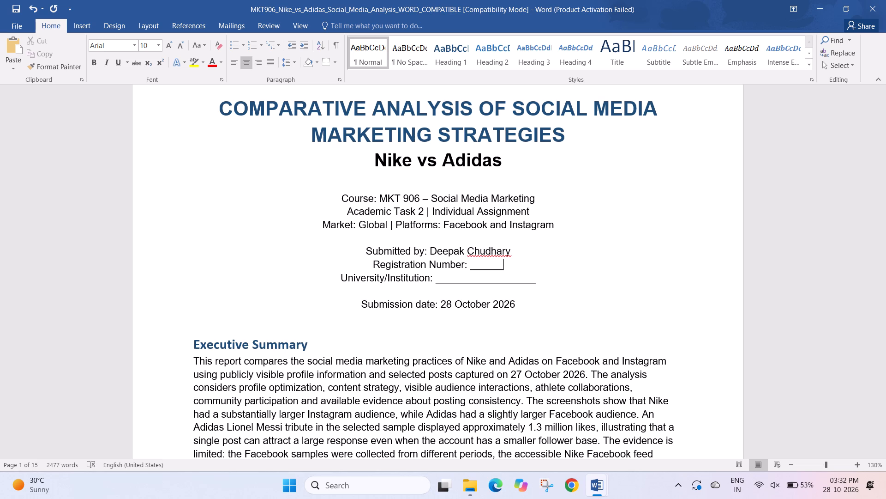
key("BackSpace")
key("BackSpace")
key("BackSpace")
key("BackSpace")
key("BackSpace")
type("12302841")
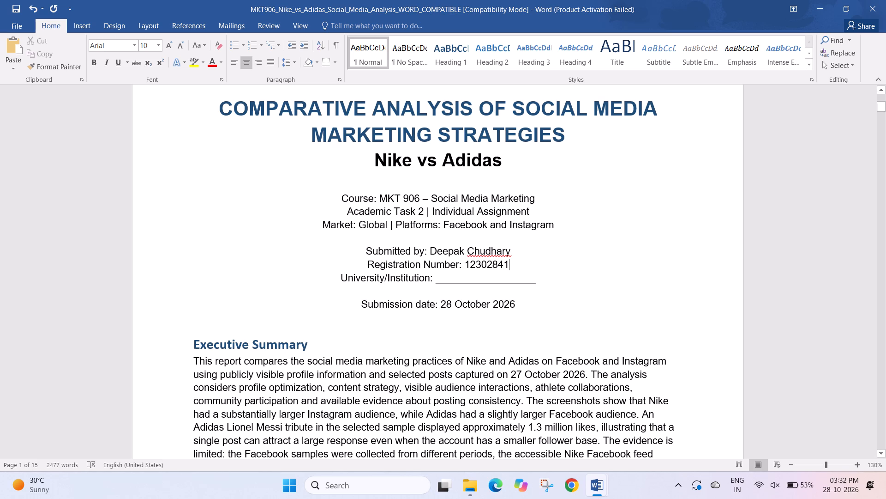
Delete the University/Institution line from the title page of the Nike vs Adidas report.
left_click(538, 280)
key("BackSpace")
key("BackSpace")
key("BackSpace")
key("BackSpace")
key("BackSpace")
key("BackSpace")
key("BackSpace")
key("BackSpace")
key("BackSpace")
key("BackSpace")
key("BackSpace")
key("BackSpace")
key("BackSpace")
key("BackSpace")
key("BackSpace")
key("BackSpace")
key("BackSpace")
key("BackSpace")
key("BackSpace")
key("BackSpace")
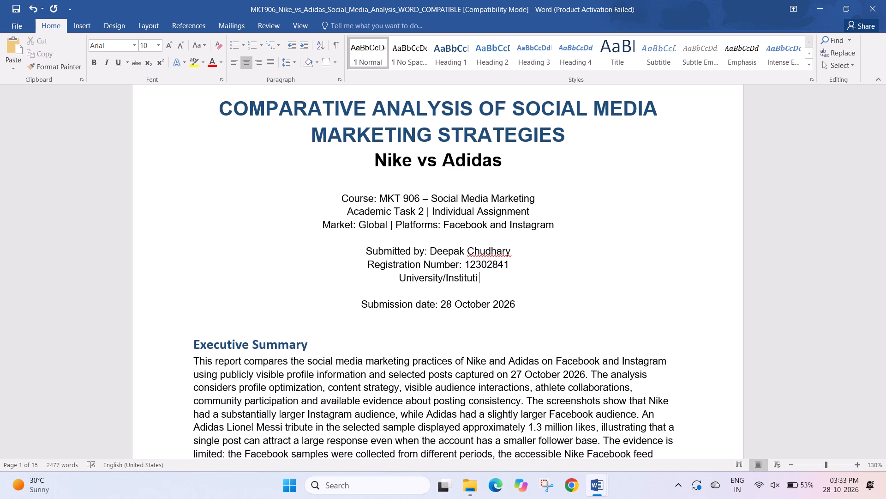
key("BackSpace")
key("BackSpace")
key("BackSpace")
key("BackSpace")
key("BackSpace")
key("BackSpace")
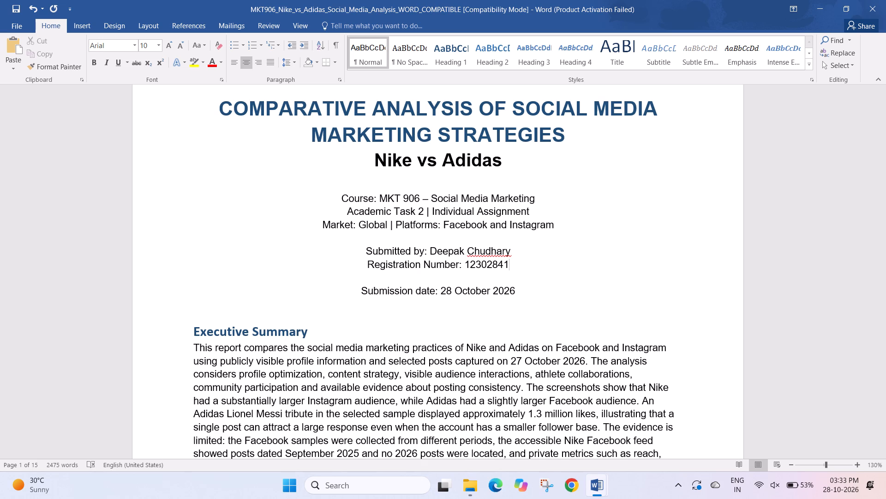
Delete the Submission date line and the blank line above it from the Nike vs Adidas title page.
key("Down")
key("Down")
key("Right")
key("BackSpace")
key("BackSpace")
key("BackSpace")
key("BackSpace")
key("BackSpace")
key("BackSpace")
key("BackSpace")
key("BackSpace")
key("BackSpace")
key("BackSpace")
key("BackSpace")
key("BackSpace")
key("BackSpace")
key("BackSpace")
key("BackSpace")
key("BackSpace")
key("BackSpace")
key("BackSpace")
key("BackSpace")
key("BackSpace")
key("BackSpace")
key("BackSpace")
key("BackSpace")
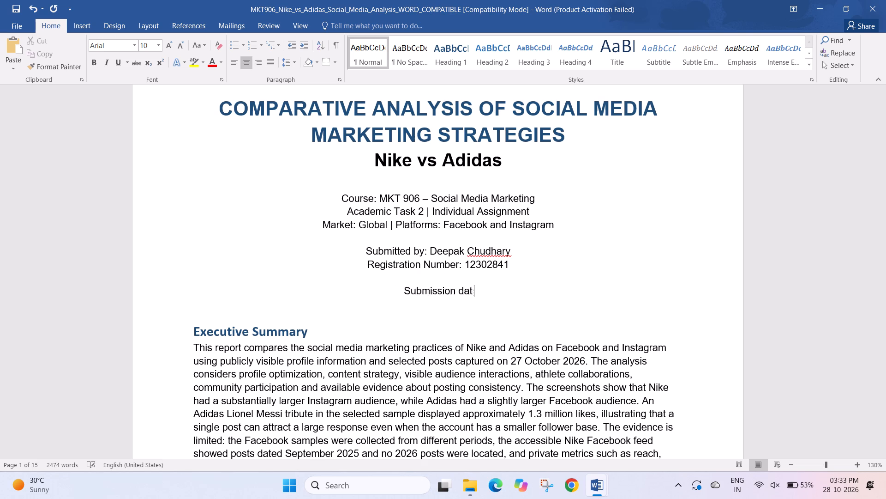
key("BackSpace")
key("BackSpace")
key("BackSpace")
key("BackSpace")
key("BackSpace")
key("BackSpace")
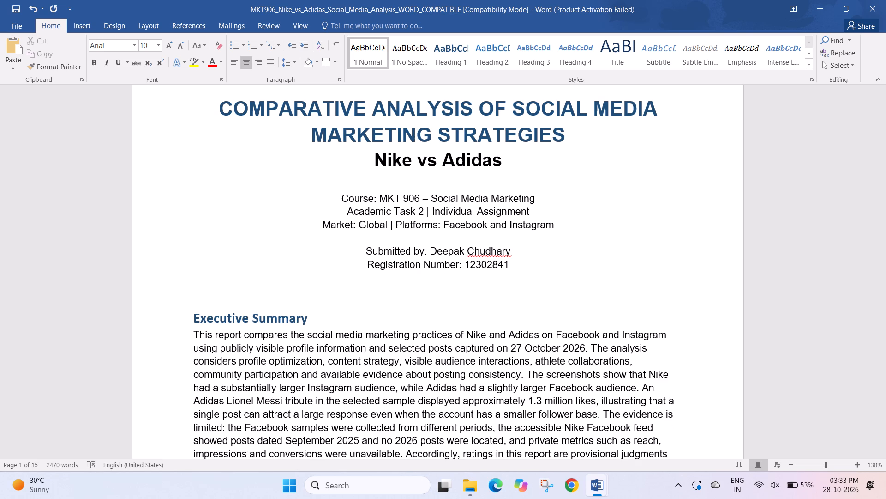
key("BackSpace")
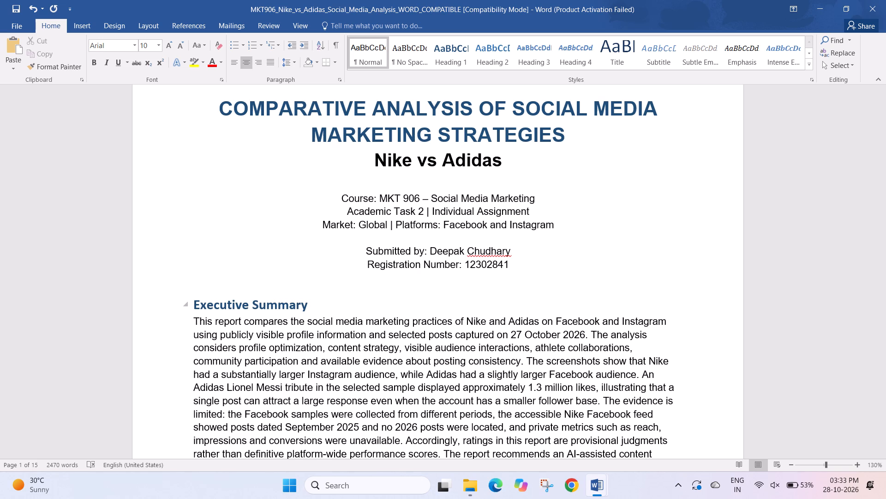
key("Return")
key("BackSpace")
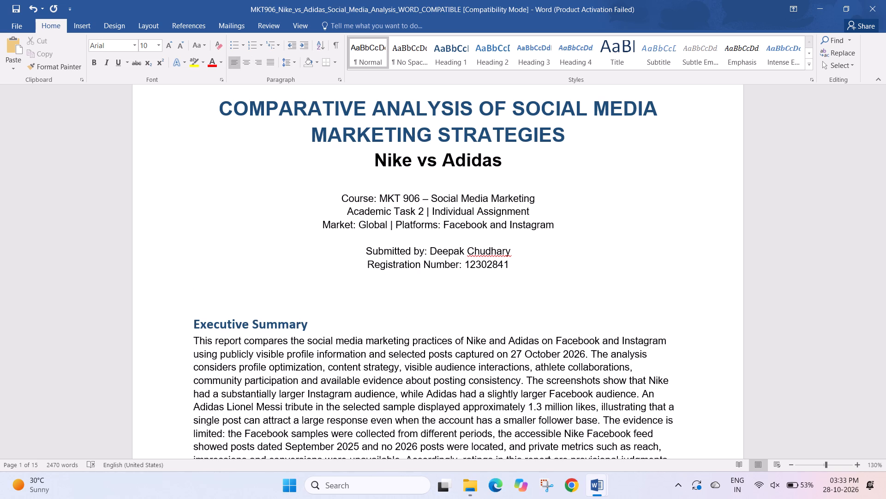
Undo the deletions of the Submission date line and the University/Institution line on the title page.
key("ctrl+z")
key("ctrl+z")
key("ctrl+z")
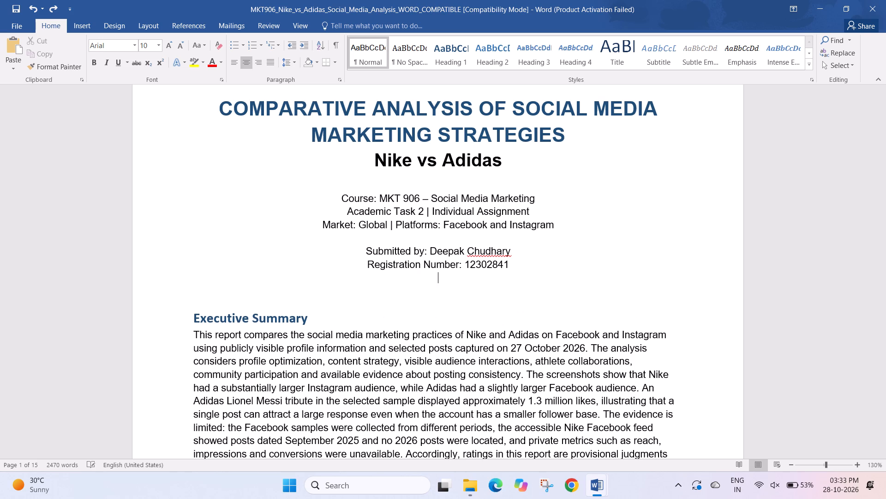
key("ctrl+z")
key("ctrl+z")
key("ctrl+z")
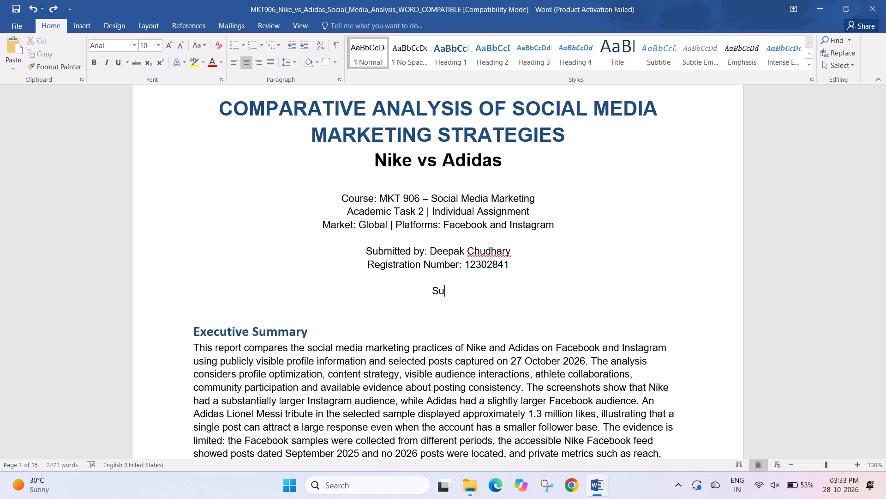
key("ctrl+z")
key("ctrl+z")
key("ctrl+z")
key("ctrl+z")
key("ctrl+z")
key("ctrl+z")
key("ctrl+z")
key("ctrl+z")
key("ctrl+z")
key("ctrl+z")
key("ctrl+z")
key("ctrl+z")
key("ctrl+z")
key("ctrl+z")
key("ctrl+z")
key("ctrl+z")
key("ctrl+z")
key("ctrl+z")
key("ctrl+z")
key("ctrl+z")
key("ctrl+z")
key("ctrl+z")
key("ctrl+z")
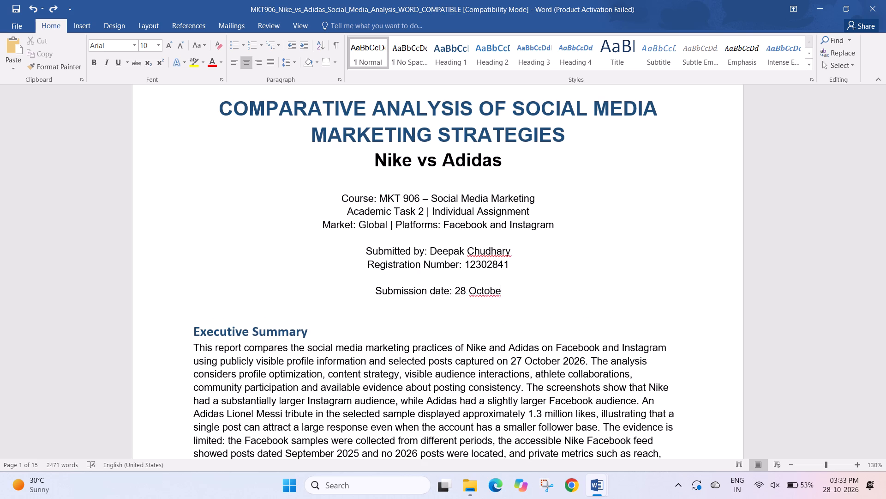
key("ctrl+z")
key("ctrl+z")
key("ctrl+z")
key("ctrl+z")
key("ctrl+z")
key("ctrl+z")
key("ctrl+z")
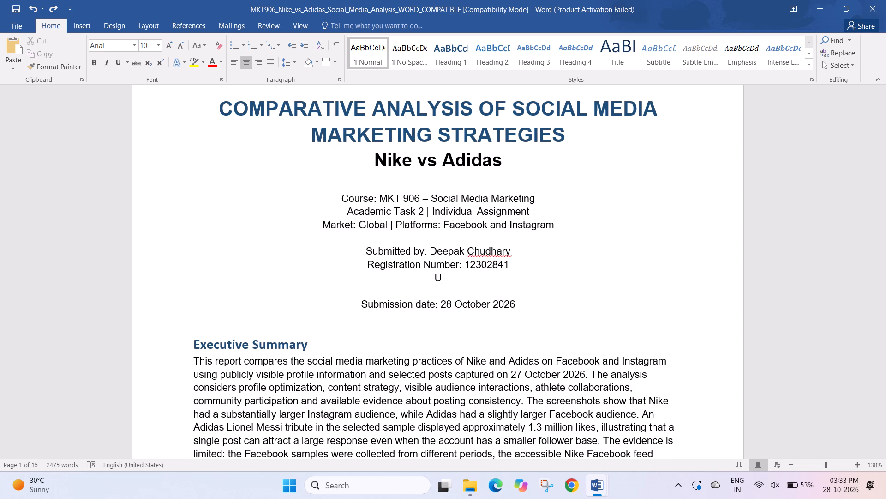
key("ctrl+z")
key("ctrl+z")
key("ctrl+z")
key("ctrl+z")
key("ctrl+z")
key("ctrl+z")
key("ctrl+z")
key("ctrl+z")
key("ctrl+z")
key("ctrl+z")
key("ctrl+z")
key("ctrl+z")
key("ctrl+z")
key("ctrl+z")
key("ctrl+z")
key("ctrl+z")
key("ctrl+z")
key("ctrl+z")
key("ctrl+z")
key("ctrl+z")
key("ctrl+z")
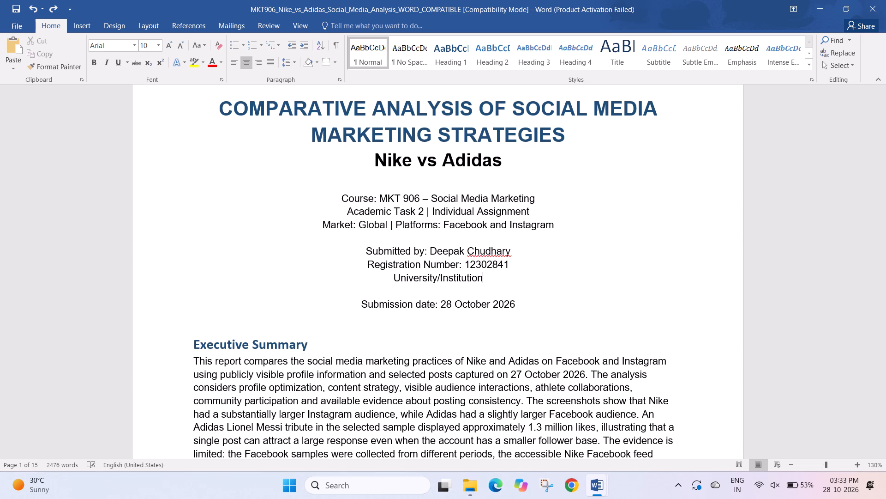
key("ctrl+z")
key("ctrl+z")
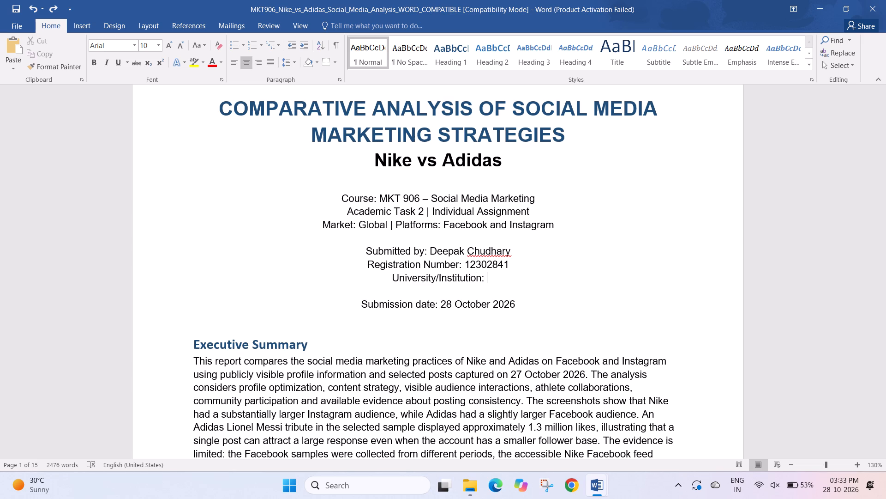
Delete the whole University/Institution line below the registration number on the title page.
key("Left")
key("Left")
key("BackSpace")
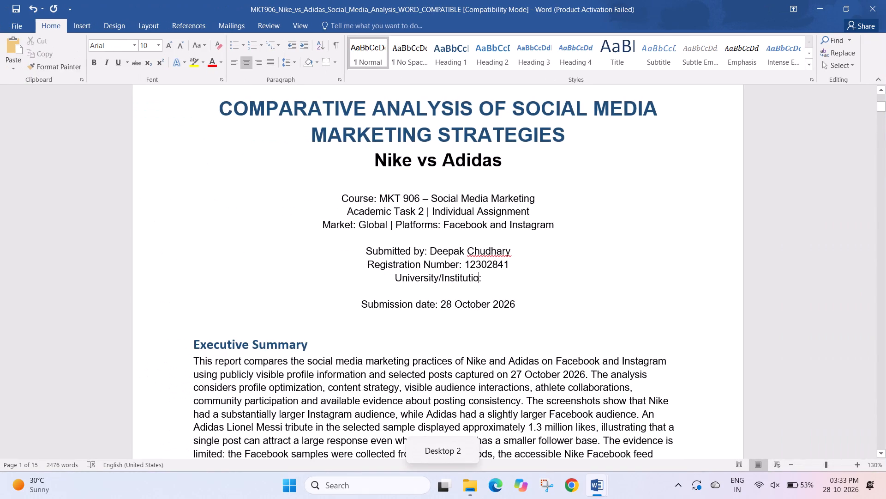
key("BackSpace")
key("BackSpace")
key("BackSpace")
key("BackSpace")
key("BackSpace")
key("BackSpace")
key("BackSpace")
key("BackSpace")
key("BackSpace")
key("BackSpace")
key("BackSpace")
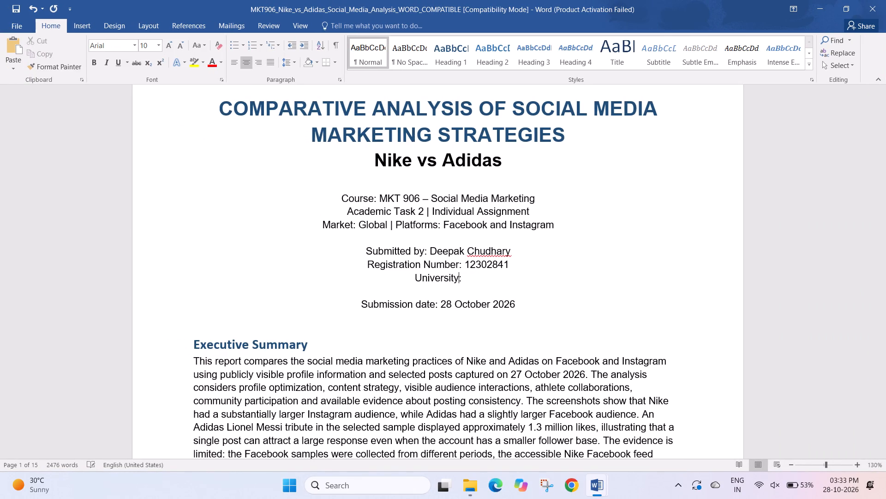
key("BackSpace")
key("BackSpace")
key("BackSpace")
key("BackSpace")
key("BackSpace")
key("BackSpace")
key("Right")
key("BackSpace")
key("BackSpace")
key("BackSpace")
key("BackSpace")
key("BackSpace")
key("BackSpace")
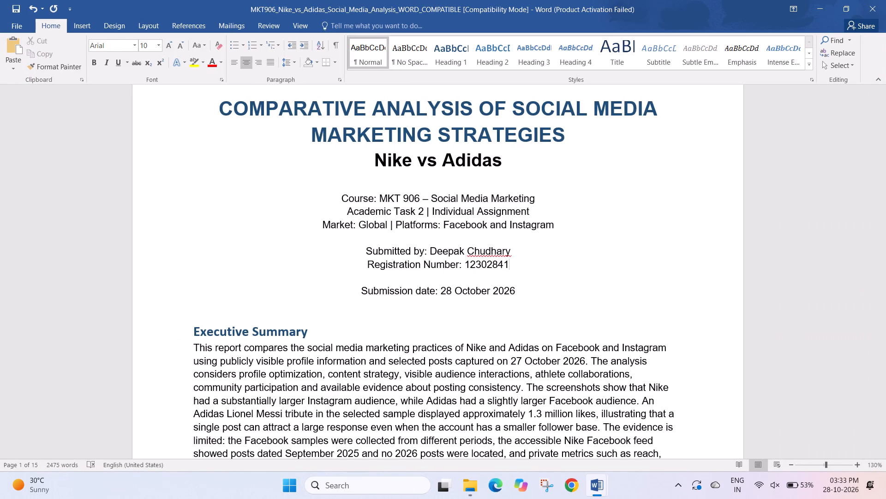
Delete the Submission date line and the blank line above it, below the registration number on the title page.
key("Down")
key("Right")
key("Right")
key("Right")
key("Right")
key("Right")
key("Right")
key("Right")
key("Right")
key("Right")
key("Right")
key("Right")
key("Right")
key("Right")
key("Right")
key("Right")
key("Right")
key("Right")
key("Right")
key("Right")
key("Right")
key("Right")
key("Right")
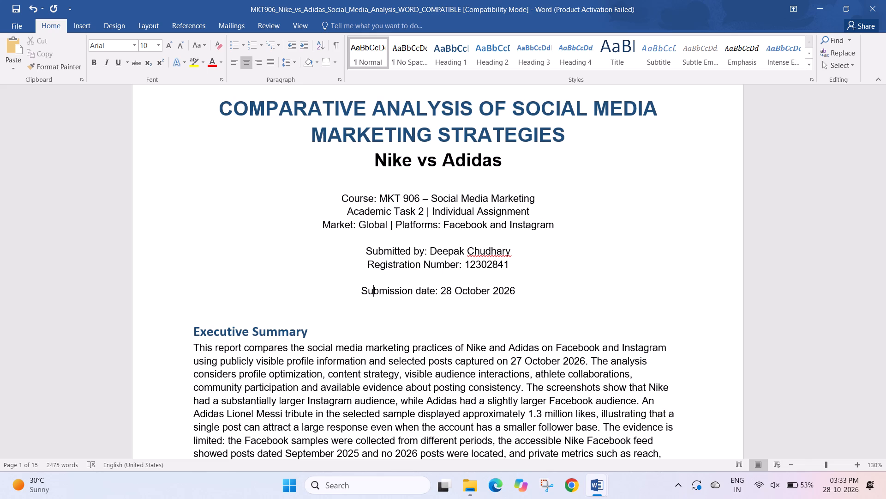
key("Right")
key("BackSpace")
key("BackSpace")
key("BackSpace")
key("BackSpace")
key("BackSpace")
key("BackSpace")
key("BackSpace")
key("BackSpace")
key("BackSpace")
key("BackSpace")
key("BackSpace")
key("BackSpace")
key("BackSpace")
key("BackSpace")
key("BackSpace")
key("BackSpace")
key("BackSpace")
key("BackSpace")
key("BackSpace")
key("BackSpace")
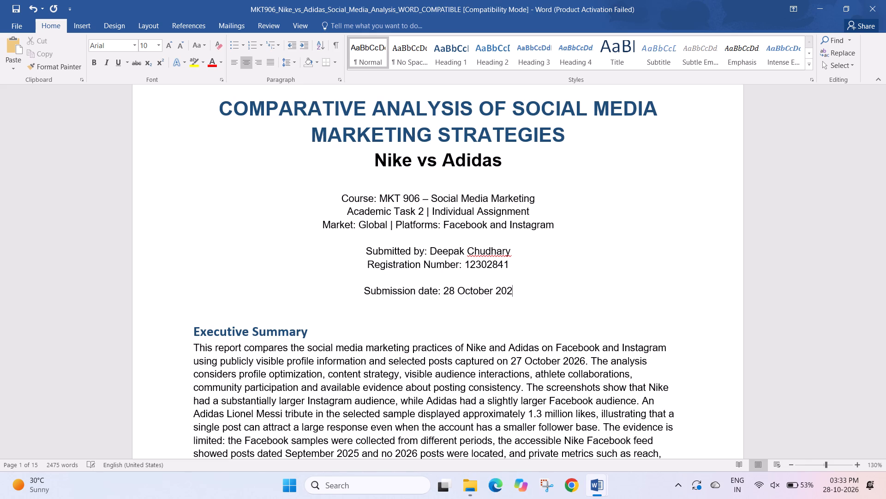
key("BackSpace")
key("BackSpace")
key("BackSpace")
key("BackSpace")
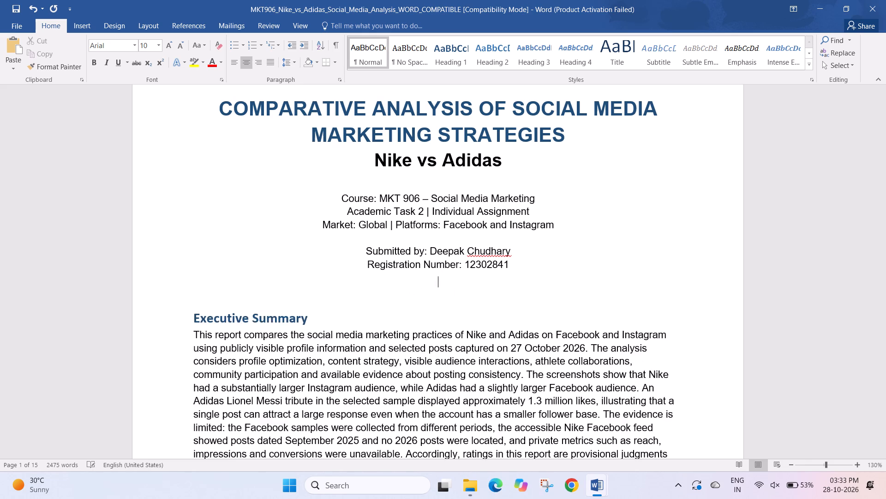
key("BackSpace")
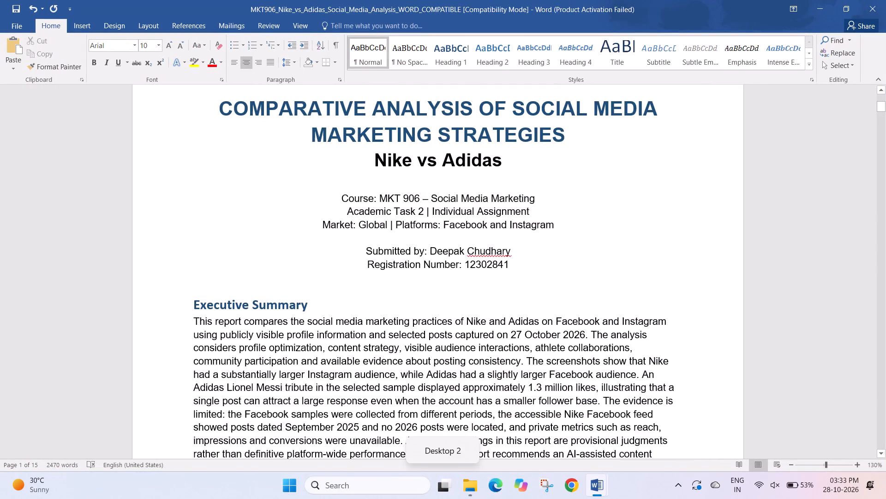
In the AI Weekend Trip Planner report, copy the text from "Under the Guidance of" through the end of the DECLARATION paragraph.
left_click(643, 438)
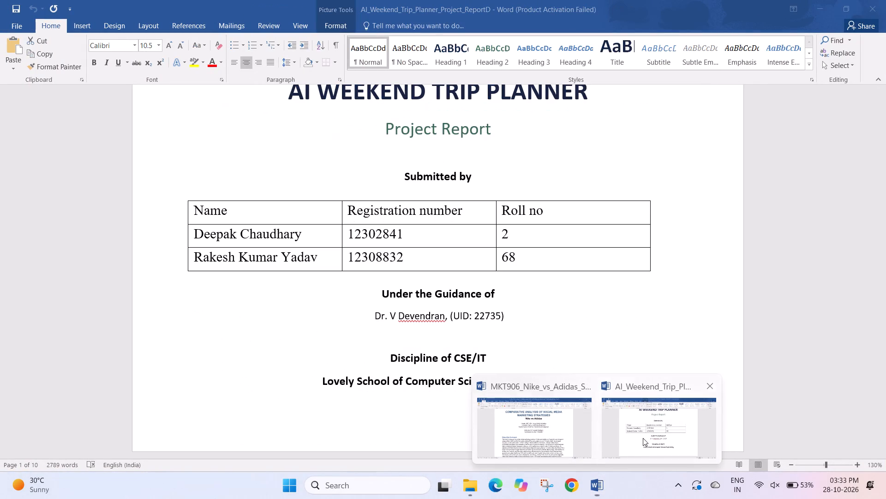
scroll(393, 307, "down", 1)
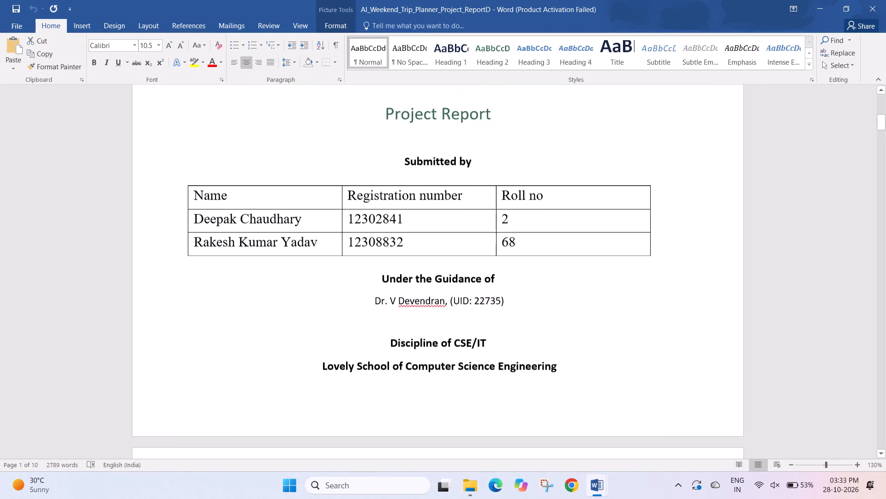
scroll(393, 307, "down", 1)
scroll(402, 303, "up", 1)
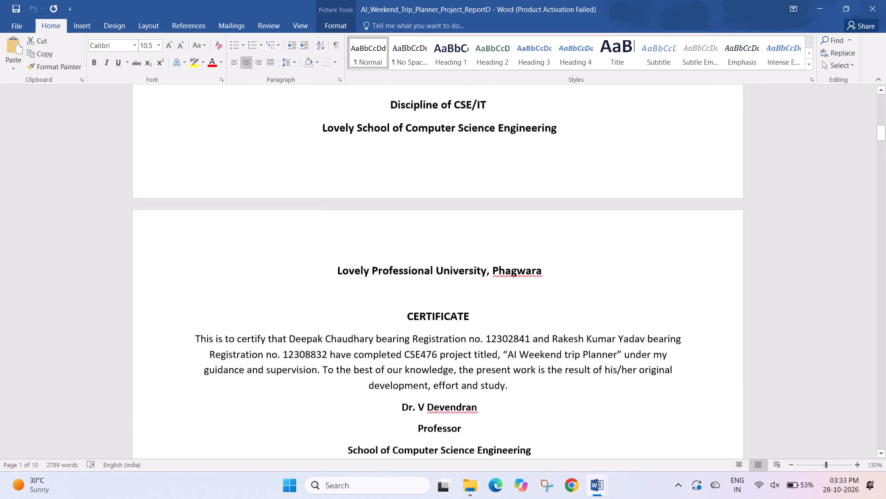
scroll(402, 303, "up", 1)
left_click(382, 224)
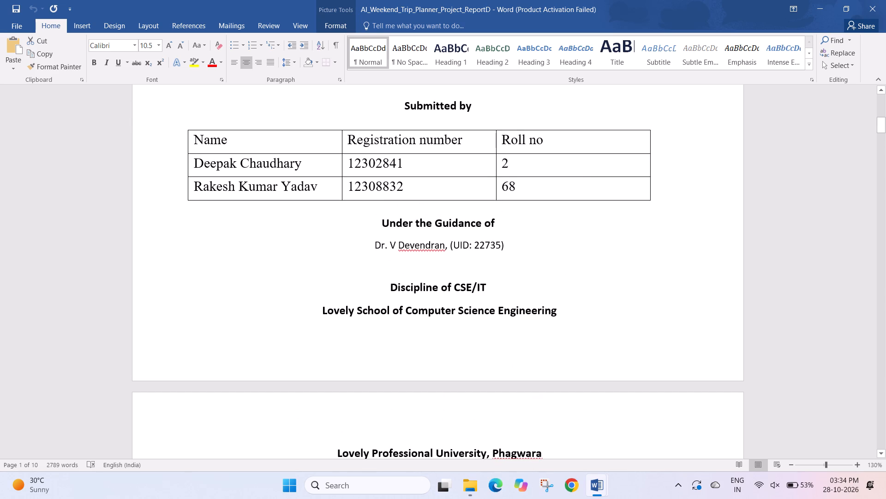
key("shift+Down")
key("shift+Down")
key("shift+Down")
key("shift+Down")
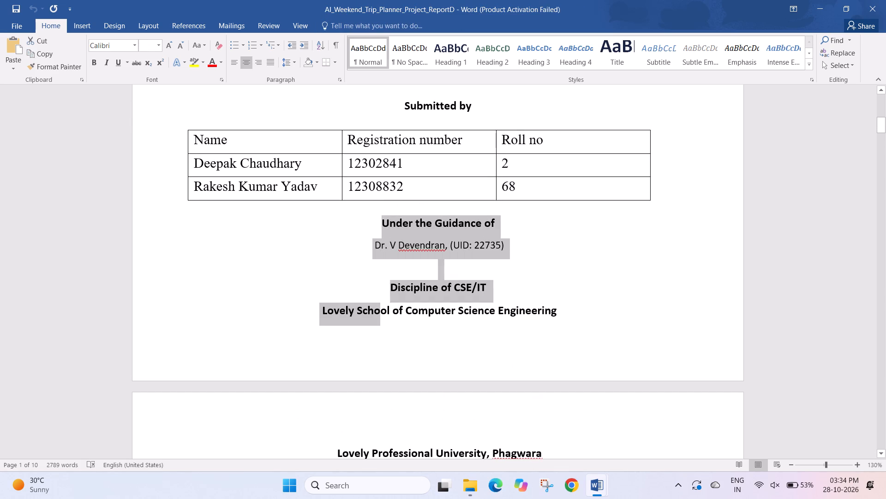
key("shift+Down")
key("shift+Down")
scroll(382, 224, "down", 1)
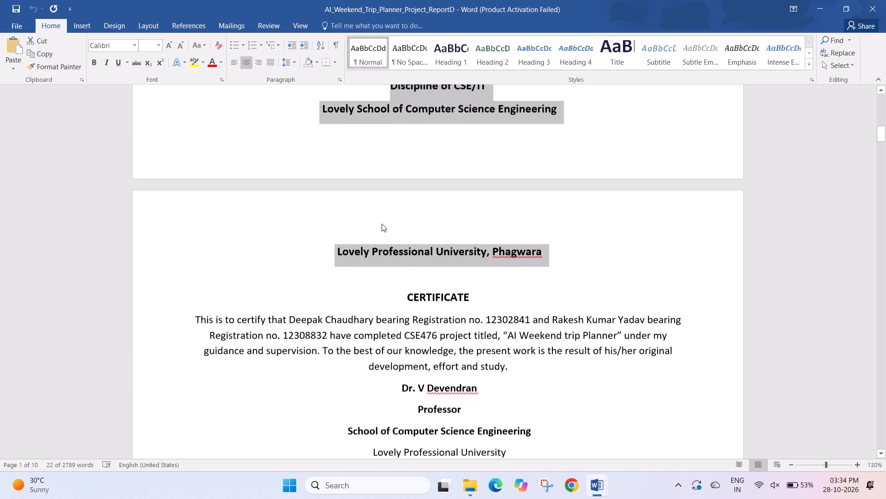
scroll(382, 224, "down", 1)
key("shift+Down")
key("shift+Down")
key("shift+Down")
key("shift+Down")
key("shift+Down")
key("shift+Down")
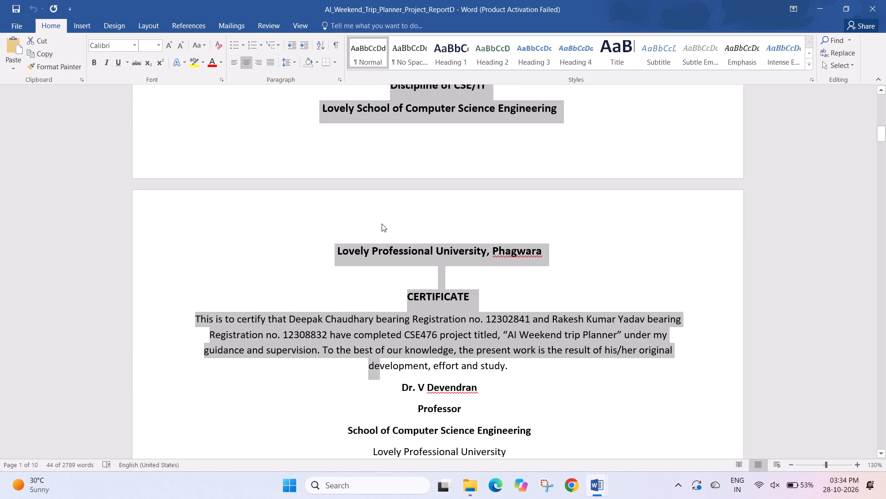
key("shift+Down")
key("shift+Down")
key("shift+Down")
scroll(382, 224, "down", 1)
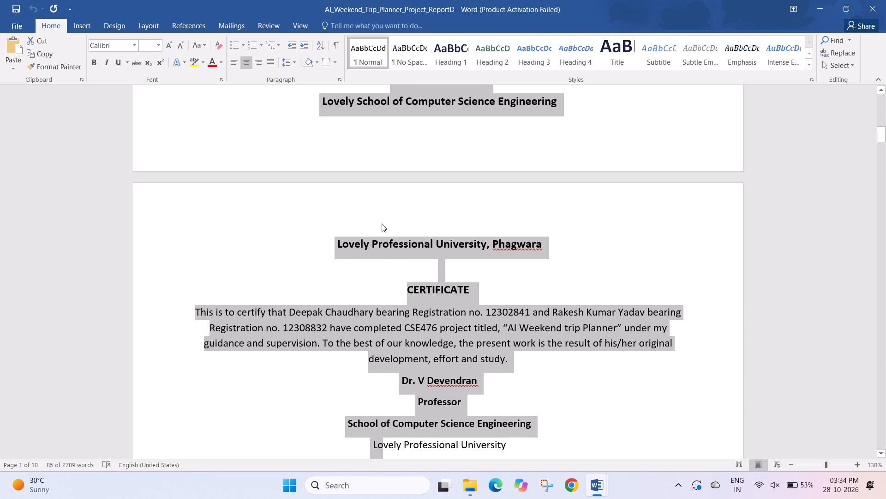
scroll(382, 224, "down", 1)
key("shift+Down")
key("shift+Down")
key("shift+Down")
key("shift+Down")
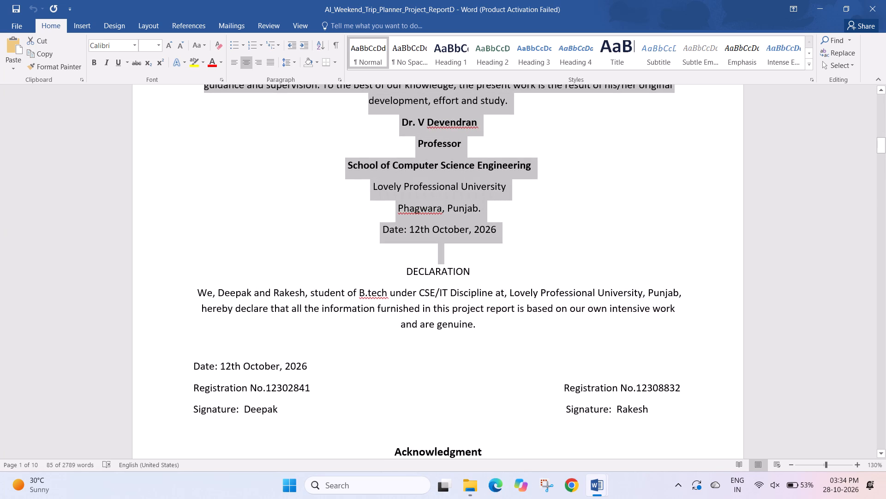
key("shift+Down")
key("shift+Down")
key("shift+Down")
key("shift+Down")
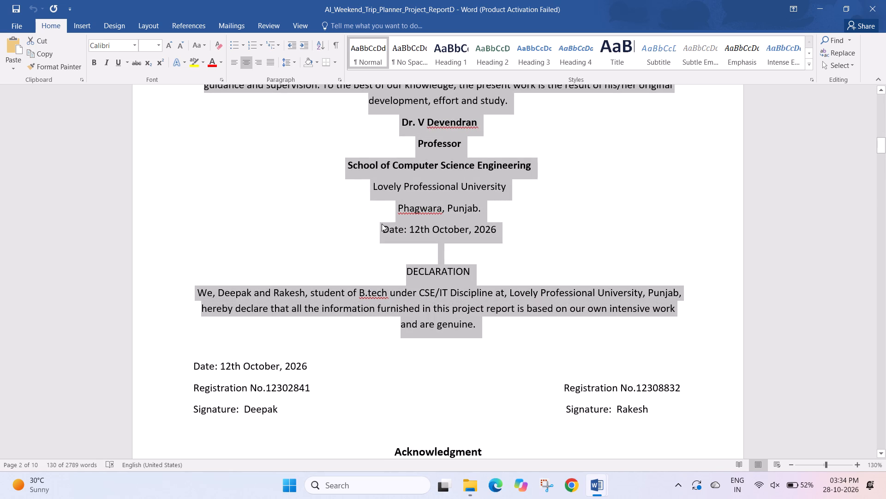
key("shift+Left")
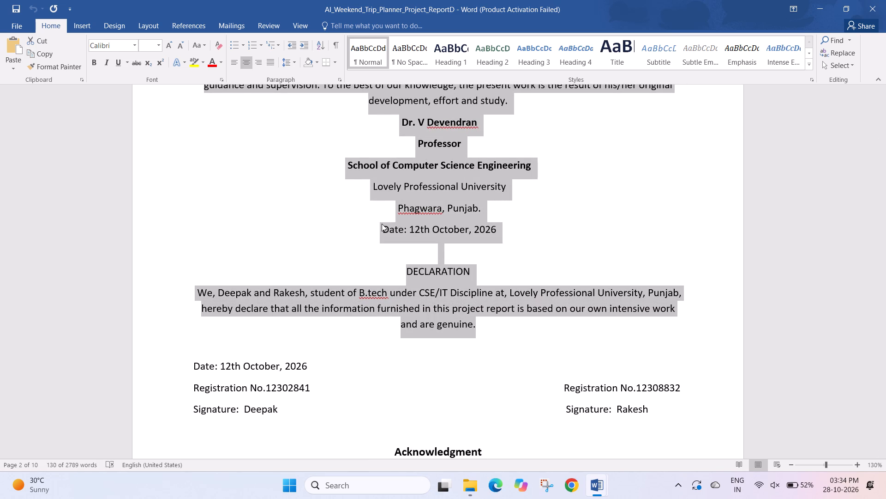
key("ctrl+c")
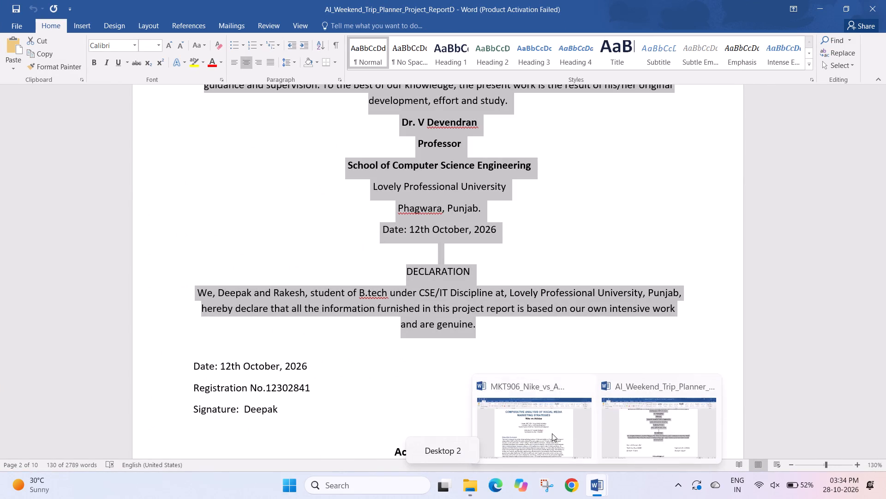
Paste the copied guidance, certificate and declaration text into the Nike vs Adidas report, leaving a blank line below the registration number.
left_click(550, 433)
key("Return")
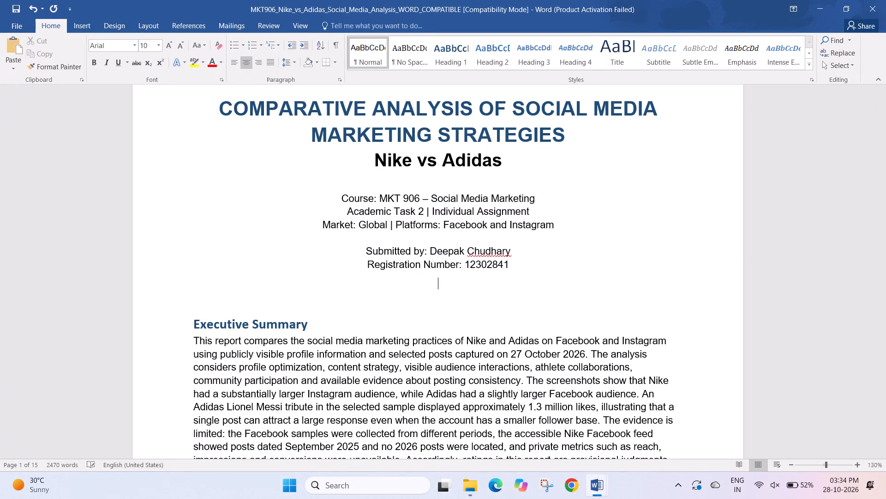
key("Return")
key("ctrl+v")
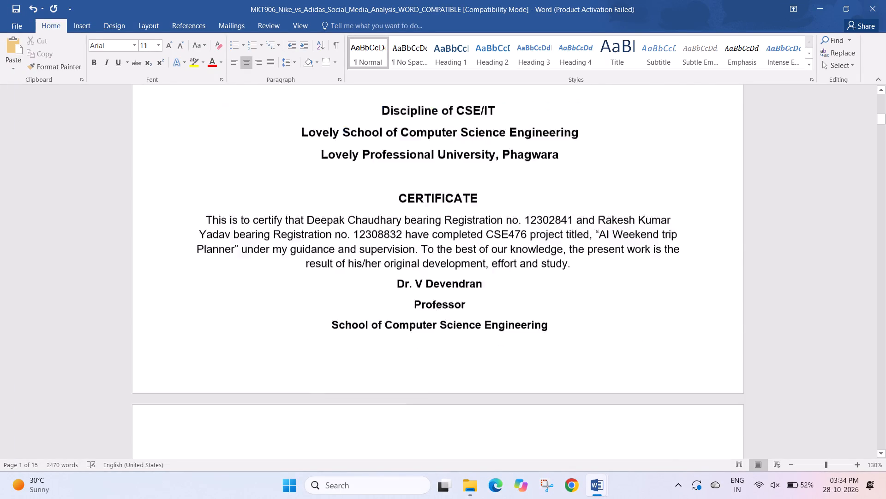
scroll(507, 259, "up", 2)
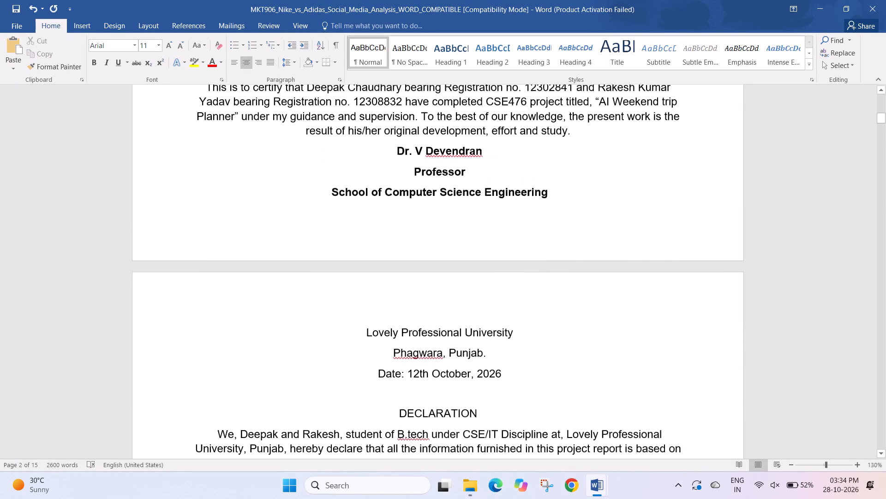
scroll(507, 259, "up", 1)
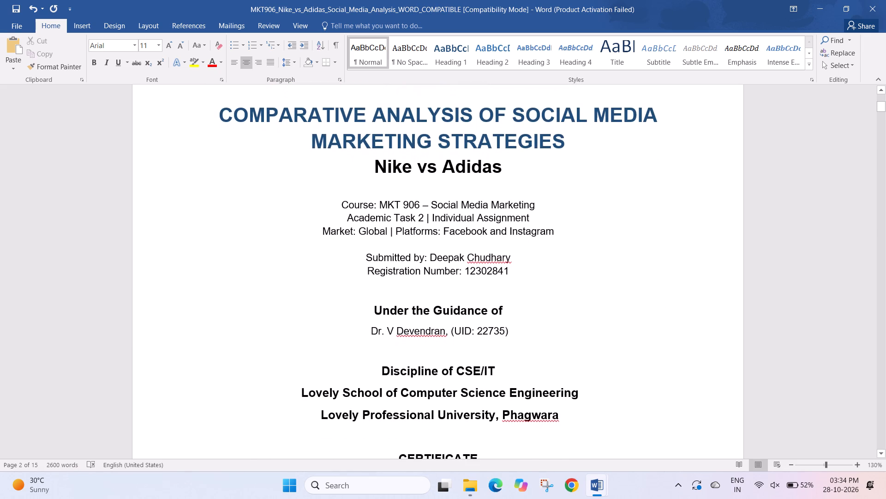
scroll(465, 315, "down", 2)
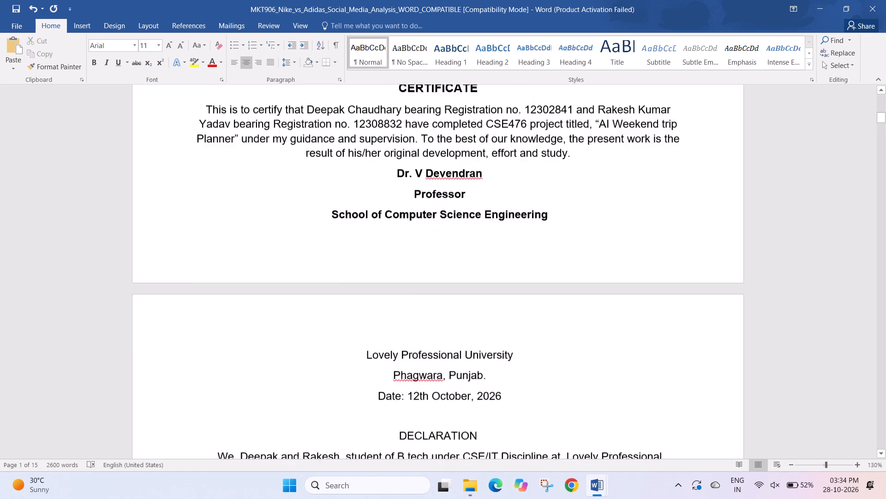
scroll(465, 315, "down", 2)
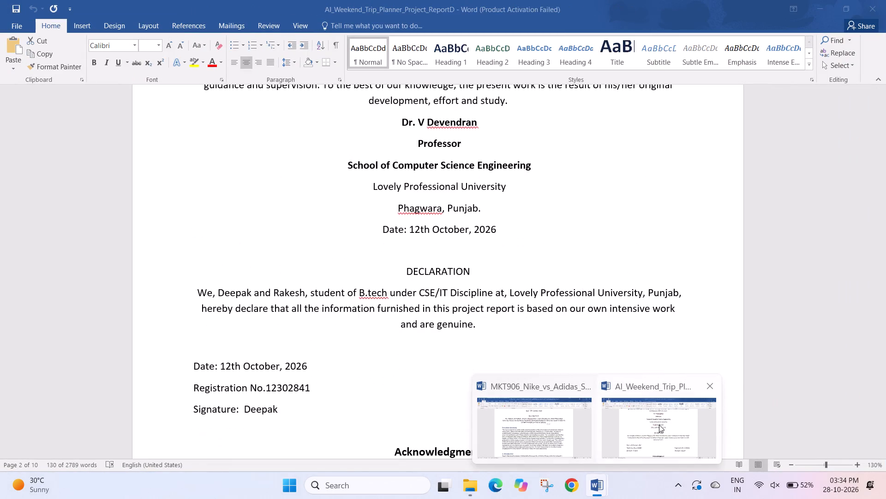
In the AI Weekend Trip Planner report, copy the date, registration number and signature lines for both students below the DECLARATION paragraph.
left_click(659, 425)
scroll(423, 364, "down", 1)
left_click(423, 364)
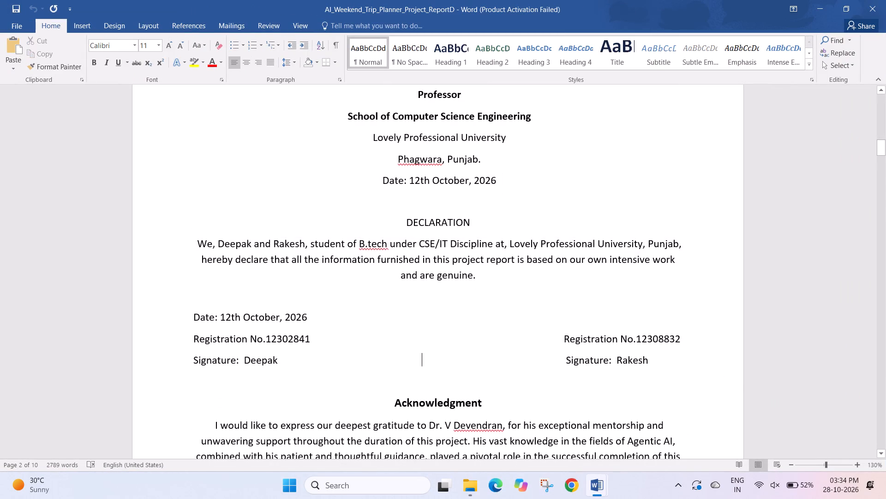
left_click(196, 316)
key("shift+Down")
key("shift+Down")
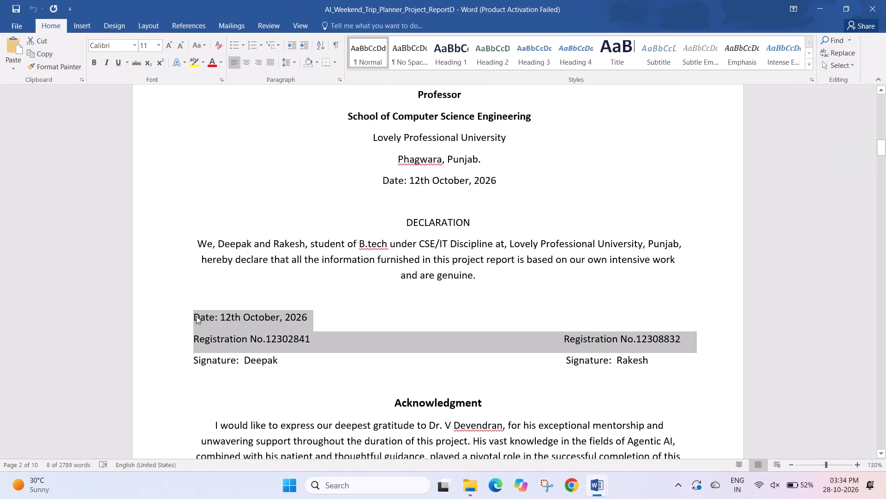
left_click(196, 316)
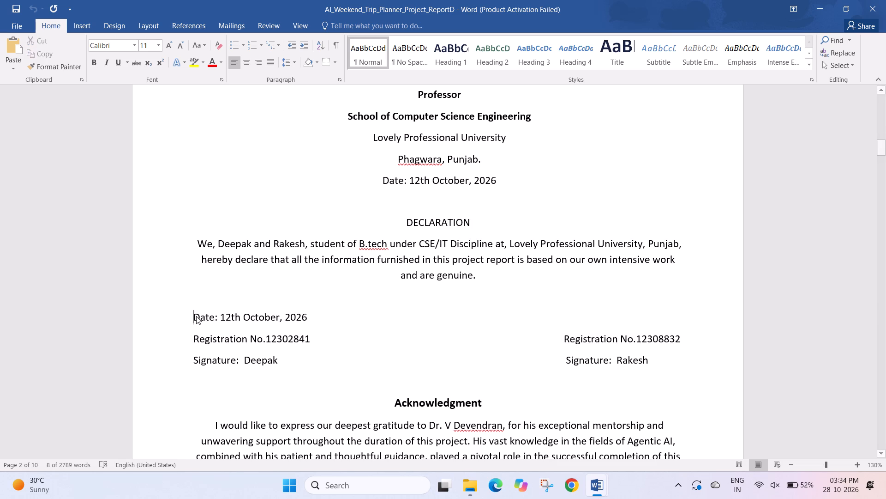
key("shift+Right")
key("shift+Right")
key("shift+Right")
key("shift+Right")
key("shift+Right")
key("shift+Right")
key("shift+Right")
key("shift+Right")
key("shift+Right")
key("shift+Right")
key("shift+Right")
key("shift+Right")
key("shift+Right")
key("shift+Right")
key("shift+Right")
key("shift+Right")
key("shift+Right")
key("shift+Right")
key("shift+Right")
key("shift+Right")
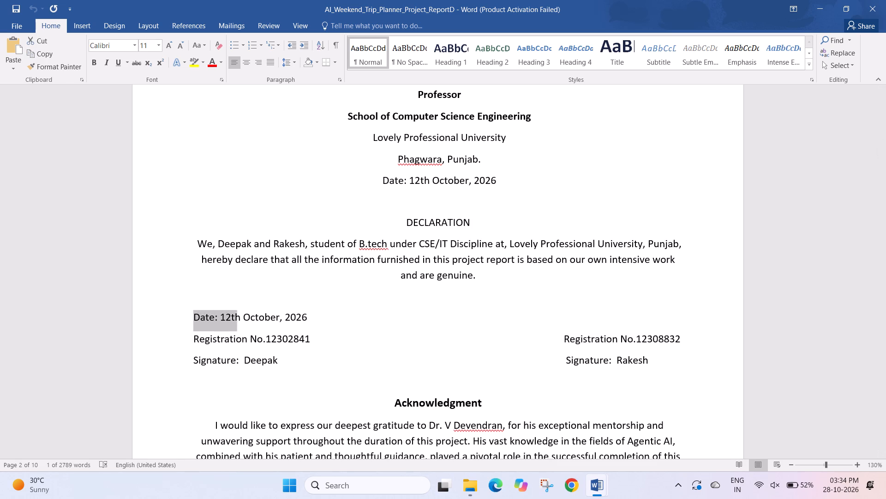
key("shift+Right")
key("shift+Right")
key("shift+Right")
key("shift+Right")
key("shift+Right")
key("shift+Right")
key("shift+Right")
key("shift+Right")
key("shift+Right")
key("shift+Right")
key("shift+Right")
key("shift+Right")
key("shift+Right")
key("shift+Right")
key("shift+Right")
key("shift+Right")
key("shift+Right")
key("shift+Right")
key("shift+Right")
key("shift+Right")
key("shift+Right")
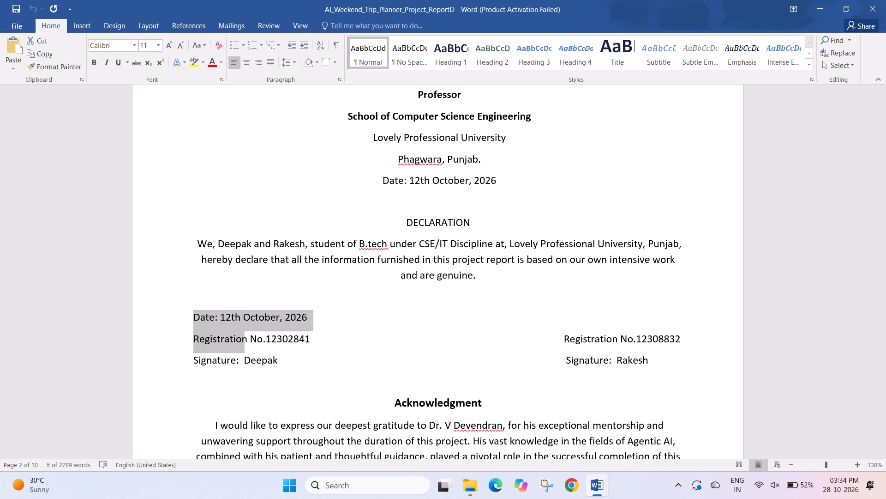
key("shift+Right")
key("shift+Right")
key("shift+Right")
key("shift+Right")
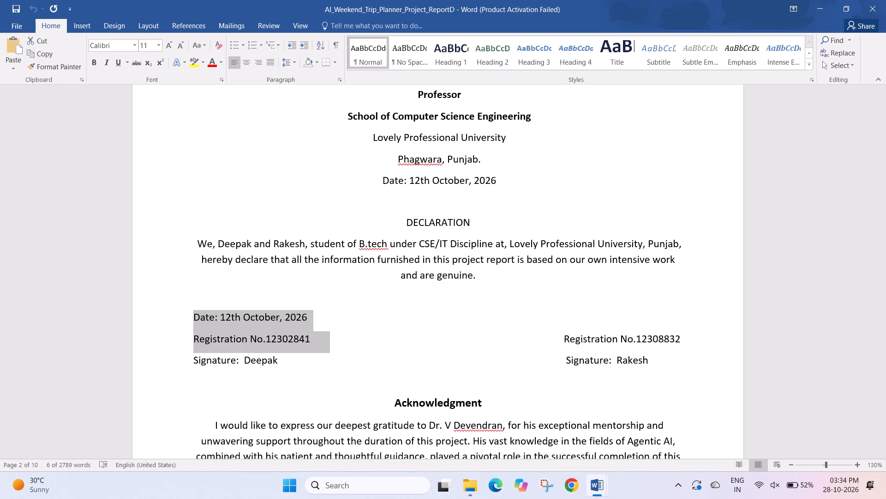
key("shift+Right")
key("shift+Right")
key("shift+Right")
key("shift+Right")
key("shift+Right")
key("shift+Right")
key("shift+Right")
key("shift+Right")
key("shift+Right")
key("shift+Right")
key("shift+Right")
key("shift+Right")
key("shift+Right")
key("shift+Right")
key("shift+Right")
key("shift+Right")
key("shift+Right")
key("shift+Right")
key("shift+Right")
key("shift+Right")
key("shift+Right")
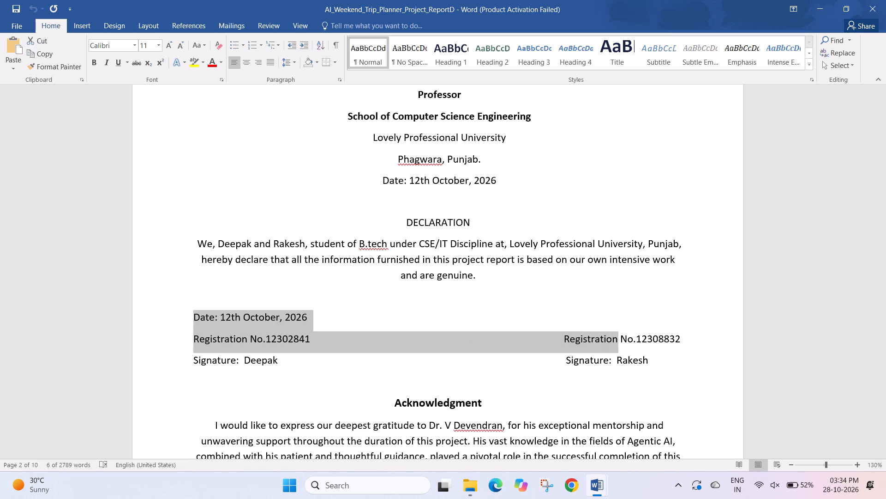
key("shift+Down")
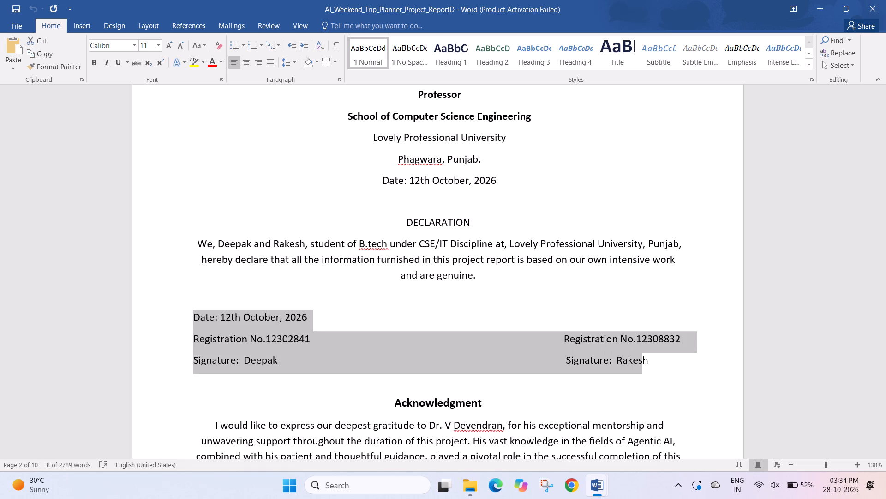
key("shift+Right")
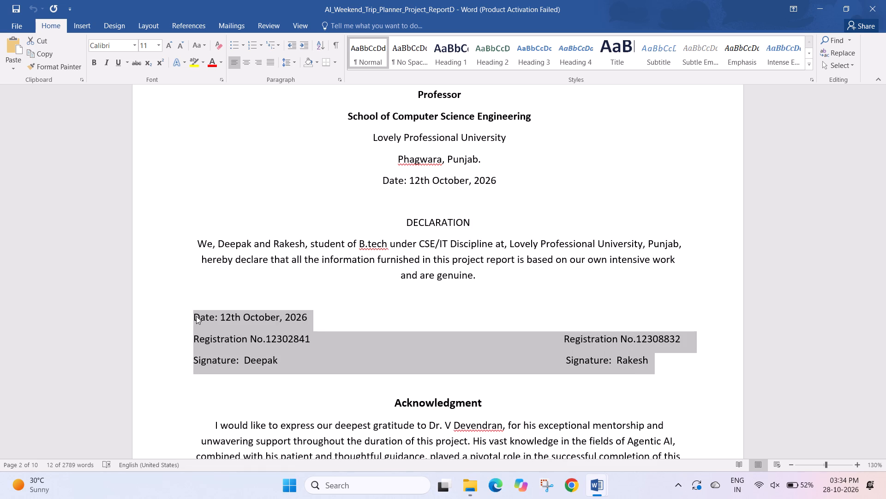
key("shift+Left")
key("ctrl+c")
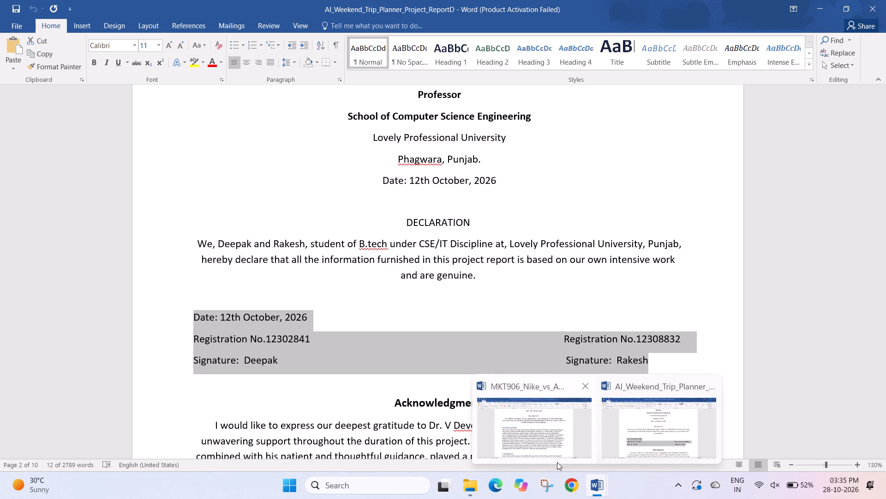
Paste the copied date, registration and signature lines into the Nike vs Adidas report, left-aligned below the declaration after a blank line.
left_click(557, 462)
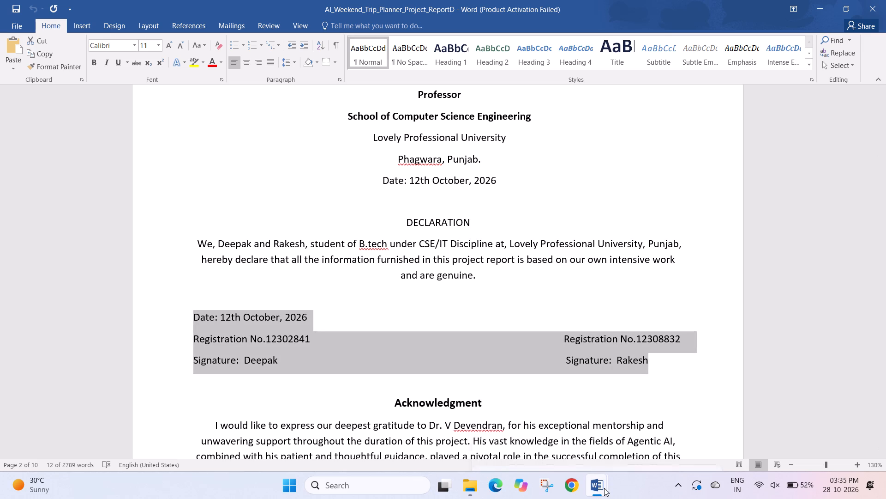
left_click(550, 421)
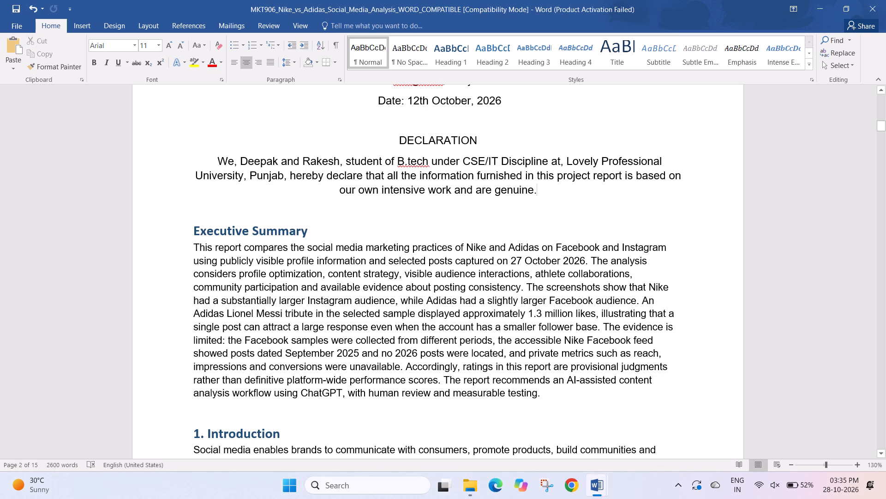
key("Return")
key("Return")
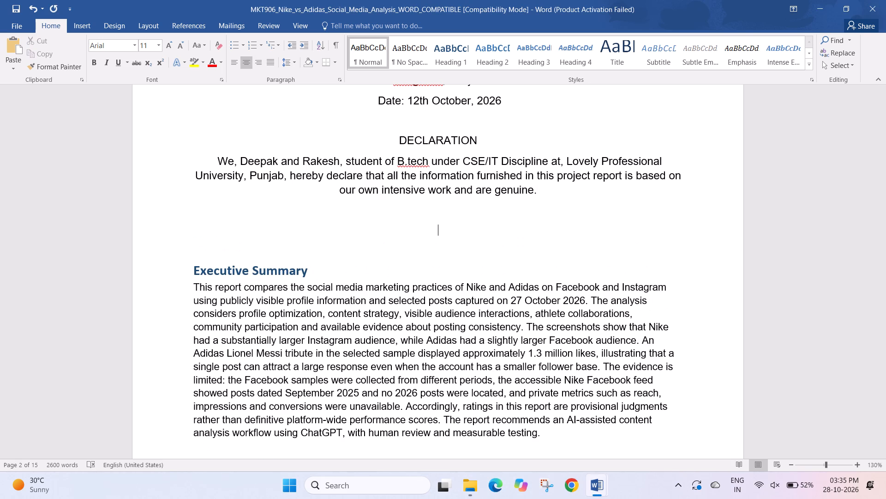
key("BackSpace")
key("BackSpace")
key("Return")
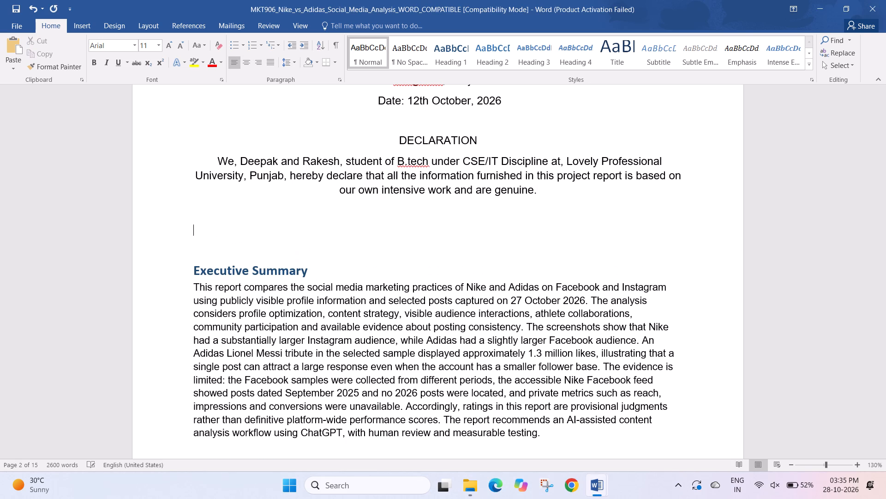
key("ctrl+v")
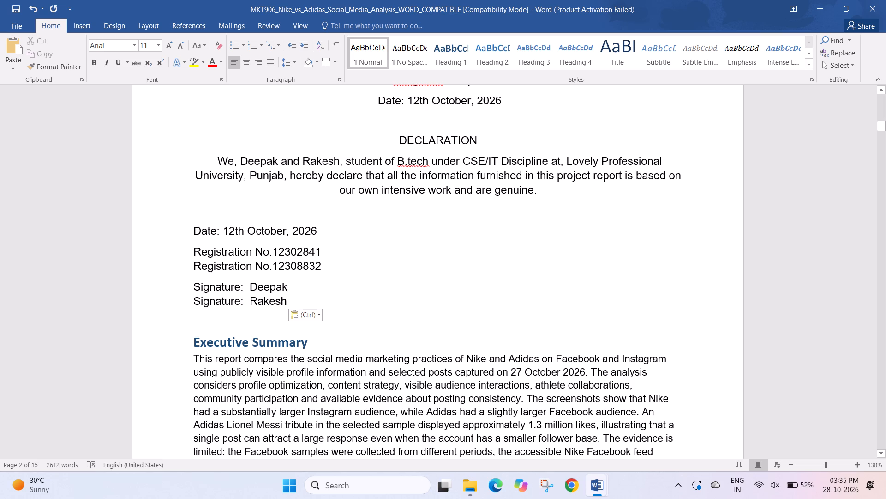
Delete the second student's signature entry and the extra spacing after the first student's signature, above the Executive Summary.
key("BackSpace")
key("BackSpace")
key("BackSpace")
key("BackSpace")
key("BackSpace")
key("BackSpace")
key("BackSpace")
key("BackSpace")
key("BackSpace")
key("BackSpace")
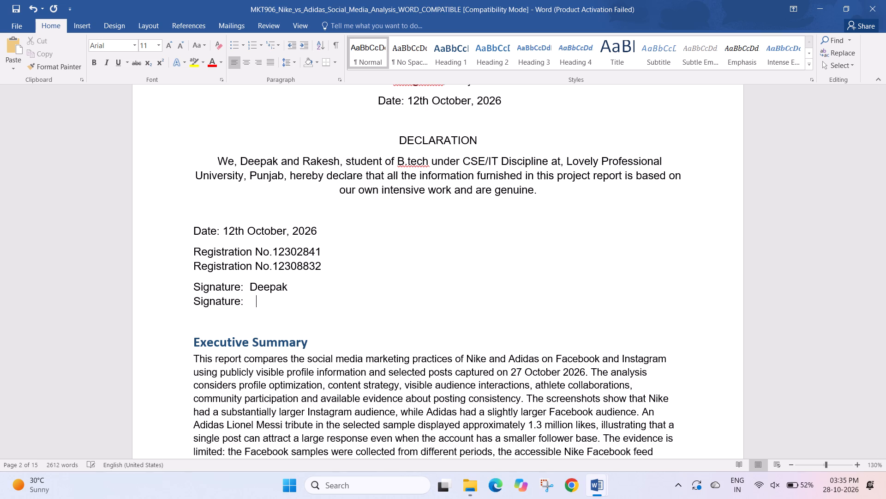
key("BackSpace")
key("BackSpace")
key("BackSpace")
key("BackSpace")
key("BackSpace")
key("BackSpace")
key("BackSpace")
key("BackSpace")
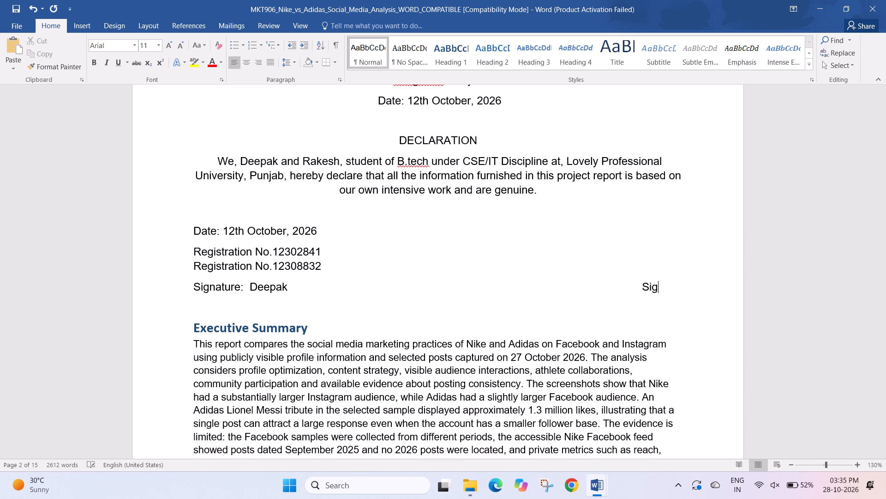
key("BackSpace")
key("BackSpace")
key("BackSpace")
key("BackSpace")
key("BackSpace")
key("BackSpace")
key("BackSpace")
key("BackSpace")
key("BackSpace")
key("BackSpace")
key("BackSpace")
key("BackSpace")
key("BackSpace")
key("BackSpace")
key("BackSpace")
key("BackSpace")
key("BackSpace")
key("BackSpace")
key("BackSpace")
key("BackSpace")
key("BackSpace")
key("BackSpace")
key("BackSpace")
key("BackSpace")
key("BackSpace")
key("BackSpace")
key("BackSpace")
key("BackSpace")
key("BackSpace")
key("BackSpace")
key("BackSpace")
key("BackSpace")
key("BackSpace")
key("BackSpace")
key("BackSpace")
key("BackSpace")
key("BackSpace")
key("BackSpace")
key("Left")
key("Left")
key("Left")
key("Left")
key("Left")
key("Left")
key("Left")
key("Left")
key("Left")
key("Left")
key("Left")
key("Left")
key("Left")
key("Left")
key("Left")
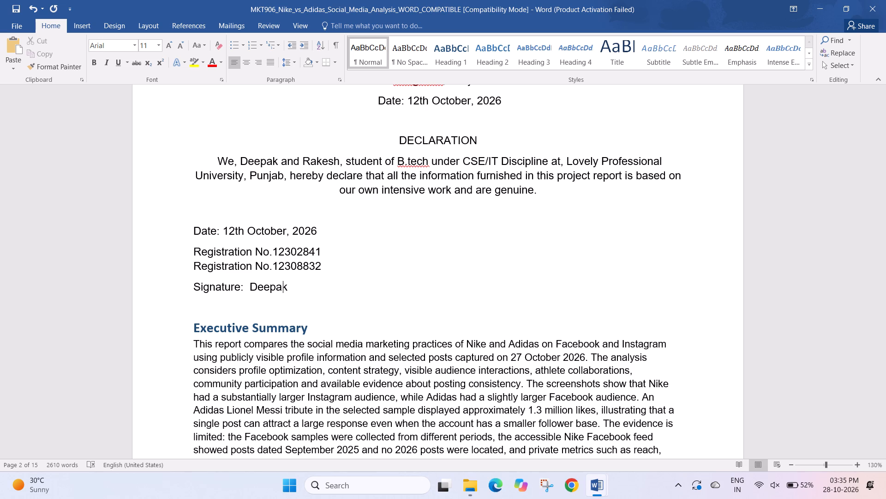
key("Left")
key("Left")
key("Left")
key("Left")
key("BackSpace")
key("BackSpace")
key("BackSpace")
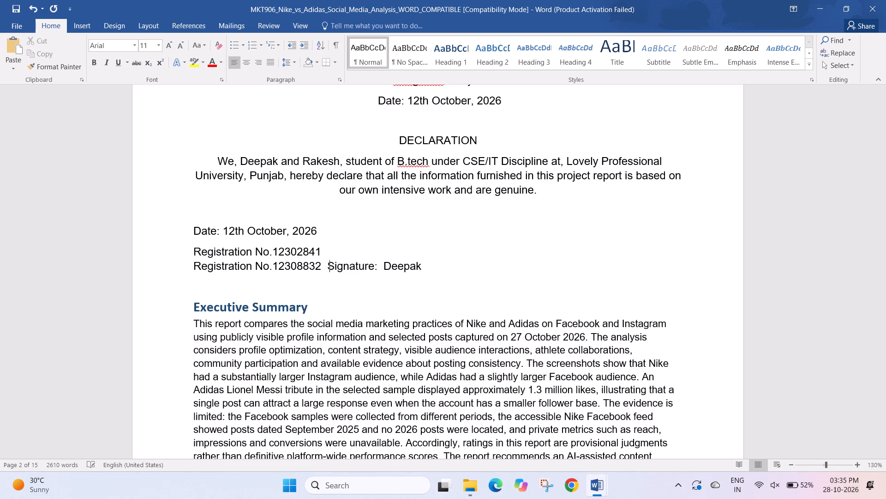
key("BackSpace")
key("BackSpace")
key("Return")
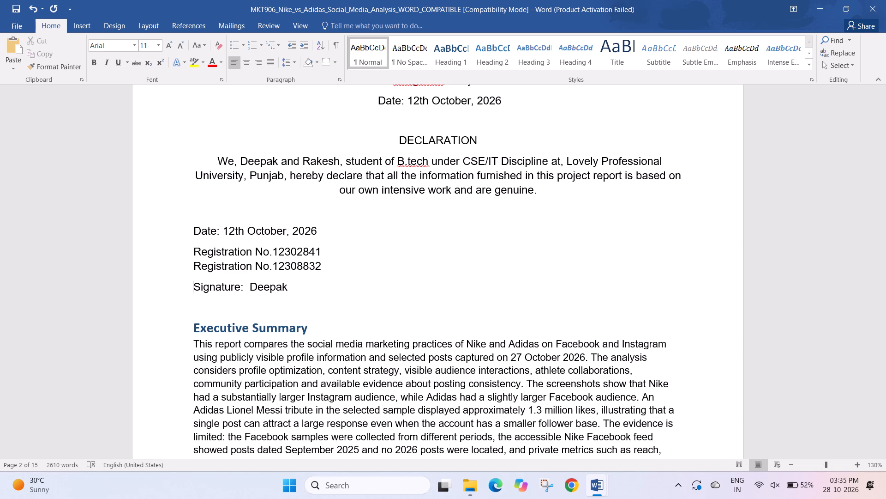
Delete the second student's registration number and the leftover spacing after the first student's registration number, below the declaration.
left_click(335, 268)
key("BackSpace")
key("BackSpace")
key("BackSpace")
key("BackSpace")
key("BackSpace")
key("BackSpace")
key("BackSpace")
key("BackSpace")
key("BackSpace")
key("BackSpace")
key("BackSpace")
key("BackSpace")
key("BackSpace")
key("BackSpace")
key("BackSpace")
key("BackSpace")
key("BackSpace")
key("BackSpace")
key("BackSpace")
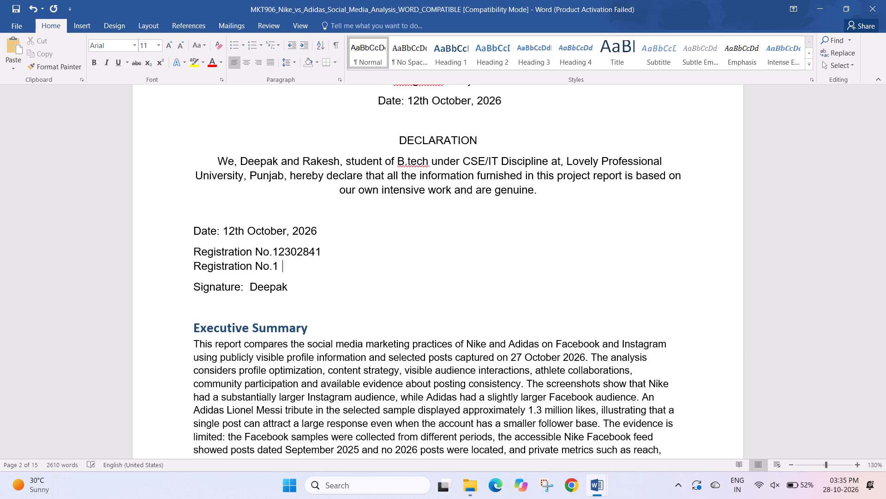
key("BackSpace")
key("BackSpace")
key("BackSpace")
key("BackSpace")
key("BackSpace")
key("BackSpace")
key("BackSpace")
key("BackSpace")
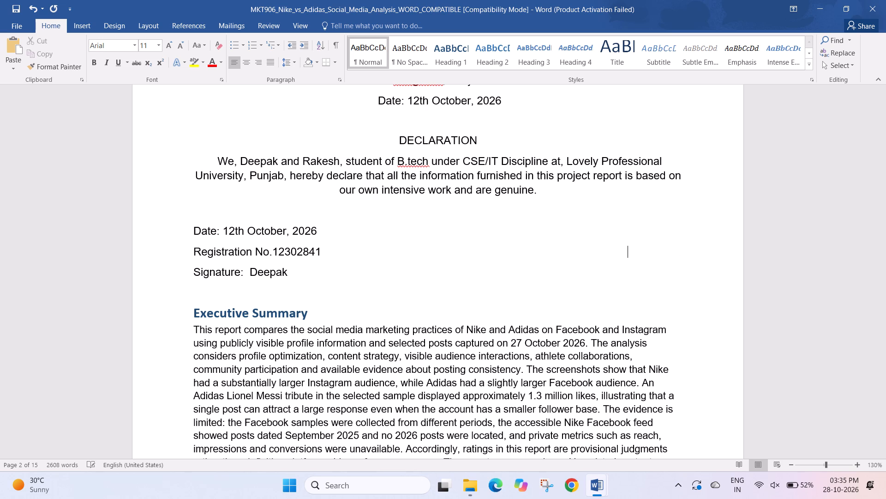
key("BackSpace")
key("BackSpace")
key("BackSpace")
key("BackSpace")
key("BackSpace")
key("BackSpace")
key("BackSpace")
key("BackSpace")
key("BackSpace")
key("BackSpace")
key("BackSpace")
key("BackSpace")
key("BackSpace")
key("BackSpace")
key("BackSpace")
key("BackSpace")
key("BackSpace")
key("BackSpace")
key("BackSpace")
key("BackSpace")
key("BackSpace")
key("BackSpace")
key("BackSpace")
key("BackSpace")
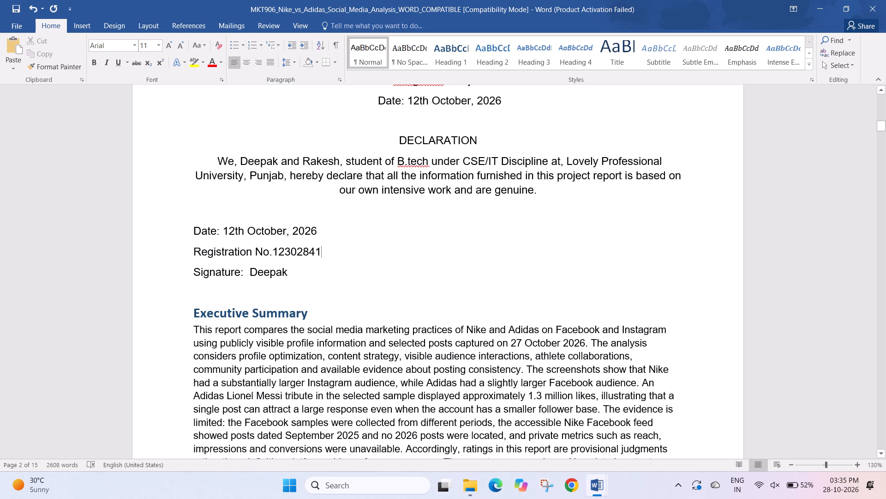
Change the date below the declaration to 28th October, 2026.
left_click(236, 230)
key("BackSpace")
key("BackSpace")
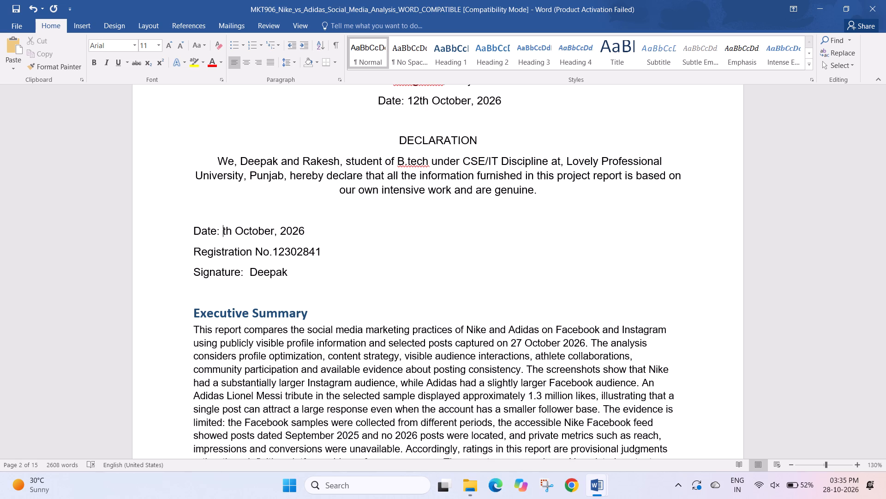
type("28")
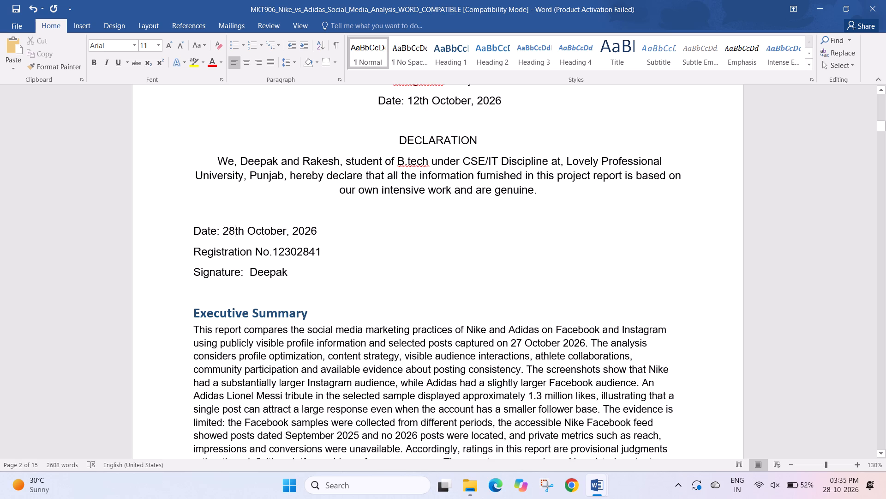
In the AI Weekend Trip Planner report, copy the Acknowledgment heading and its full paragraph.
left_click(295, 280)
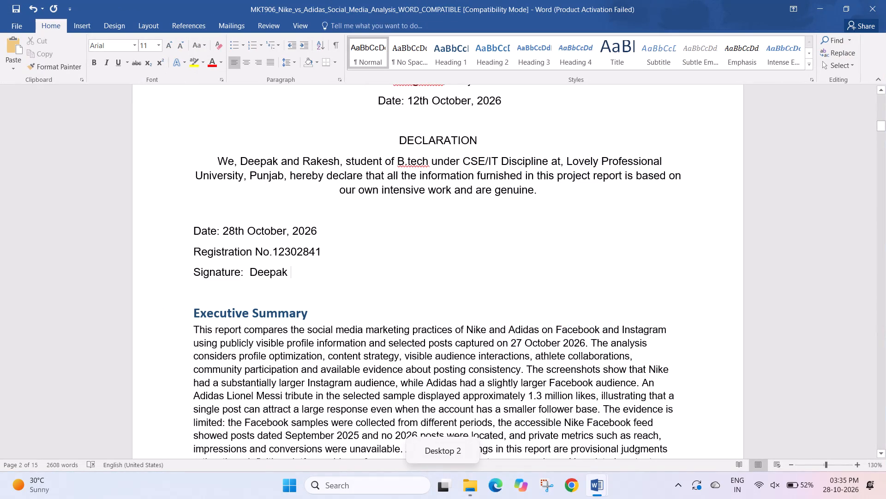
left_click(657, 434)
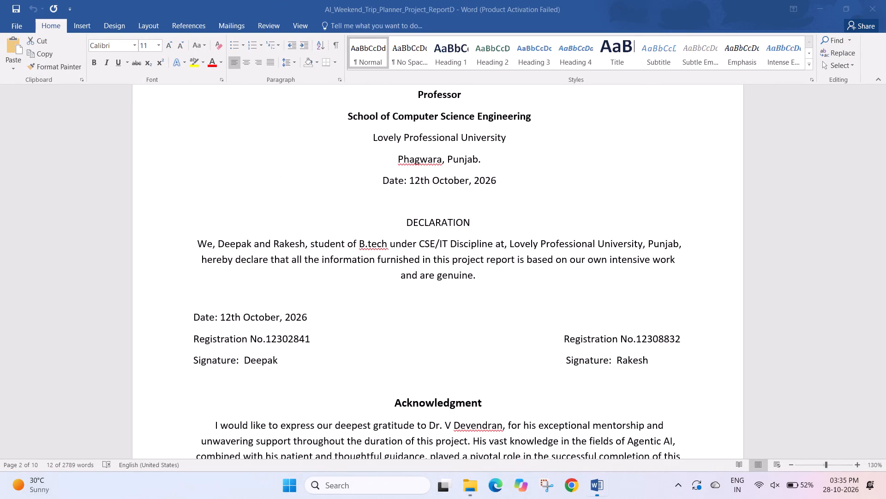
left_click(503, 380)
scroll(503, 380, "down", 1)
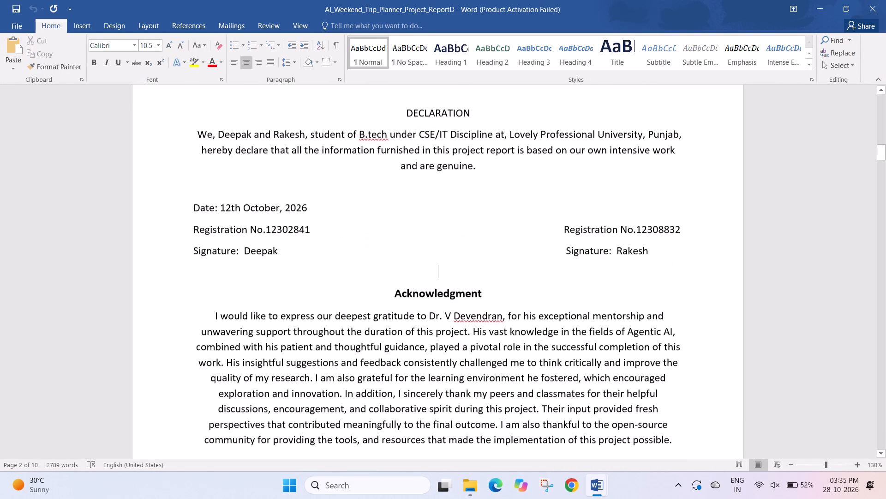
left_click(392, 291)
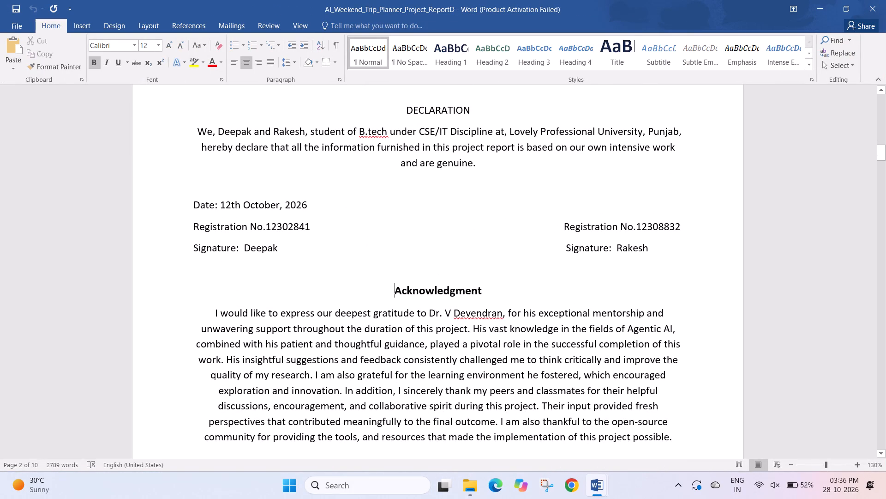
key("shift+Down")
key("shift+Down")
key("shift+Down")
key("shift+Down")
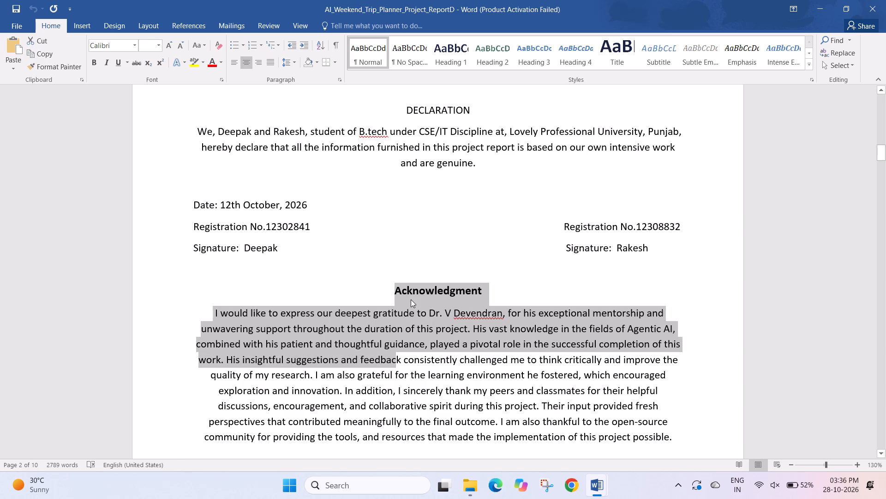
scroll(411, 299, "down", 1)
key("shift+Down")
key("shift+Down")
key("shift+Down")
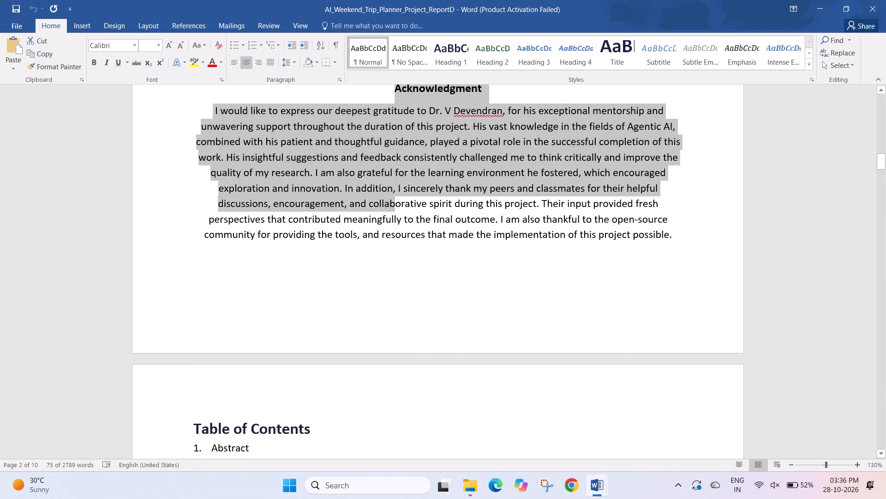
key("shift+Down")
key("shift+Down")
key("shift+Down")
key("shift+Left")
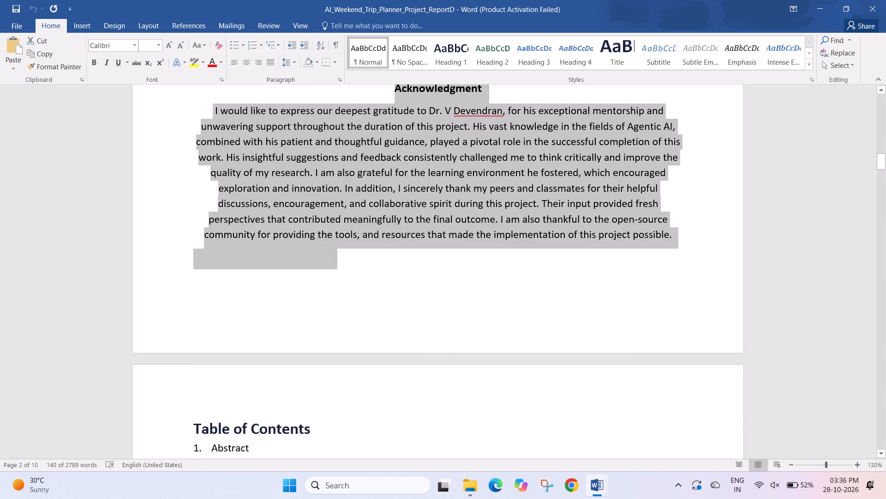
key("shift+Left")
key("shift+Left")
key("shift+Left")
key("shift+Right")
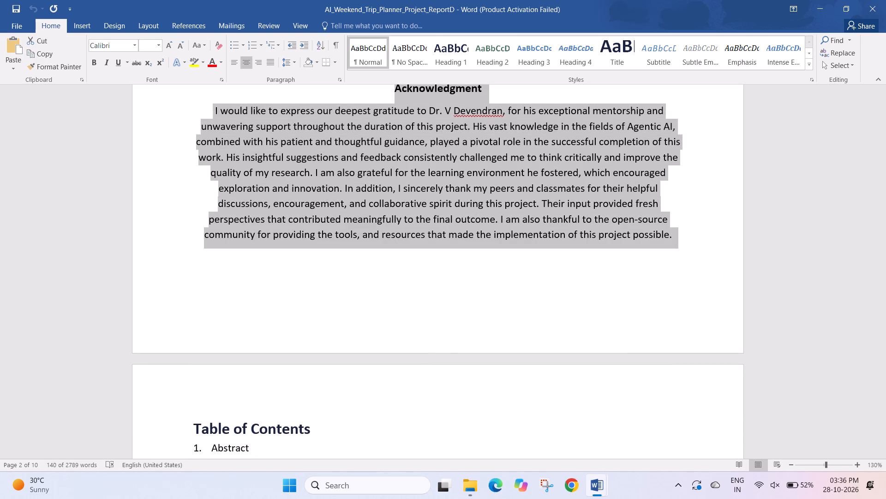
key("shift+Left")
key("ctrl+c")
Paste the copied Acknowledgment into the Nike vs Adidas report, below the signature line after a blank line.
left_click(555, 428)
key("Return")
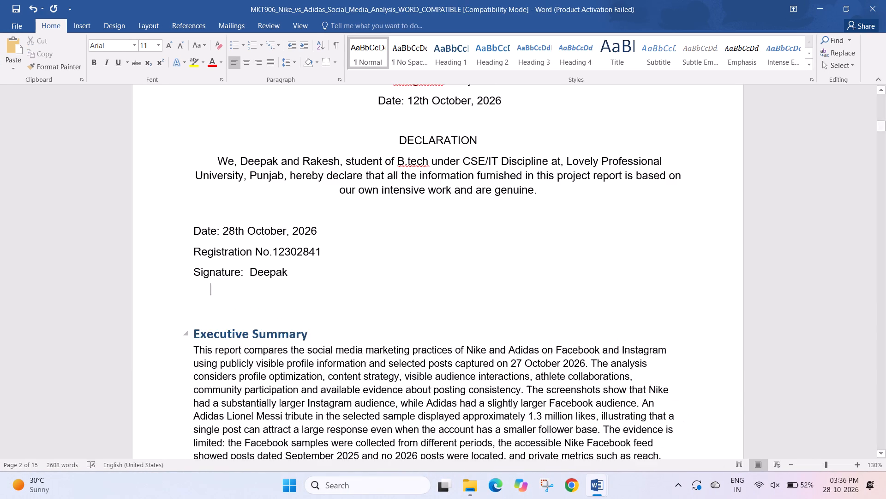
key("Return")
key("ctrl+v")
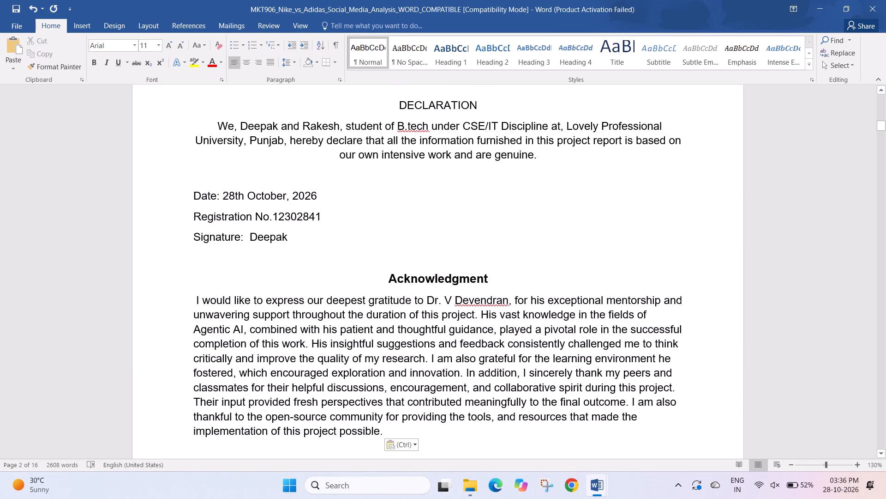
Review the front matter from the top of the cover page, checking the title, submission and guidance details.
scroll(396, 316, "up", 2)
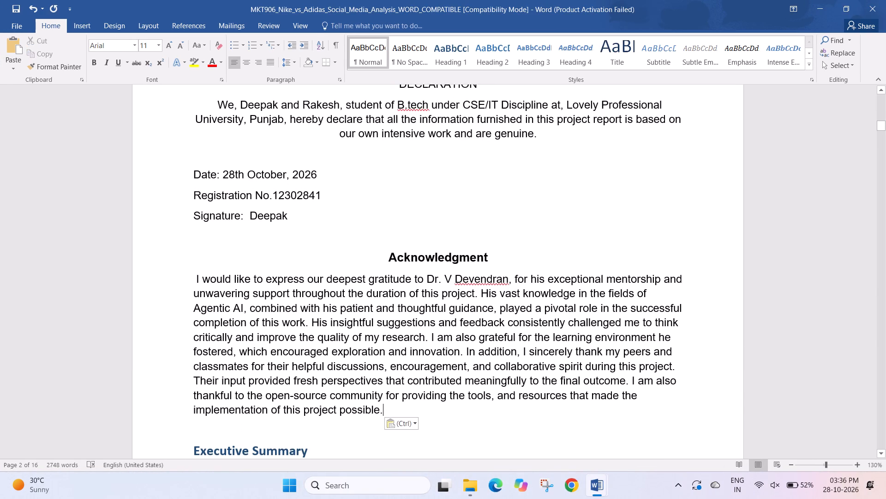
scroll(396, 316, "up", 4)
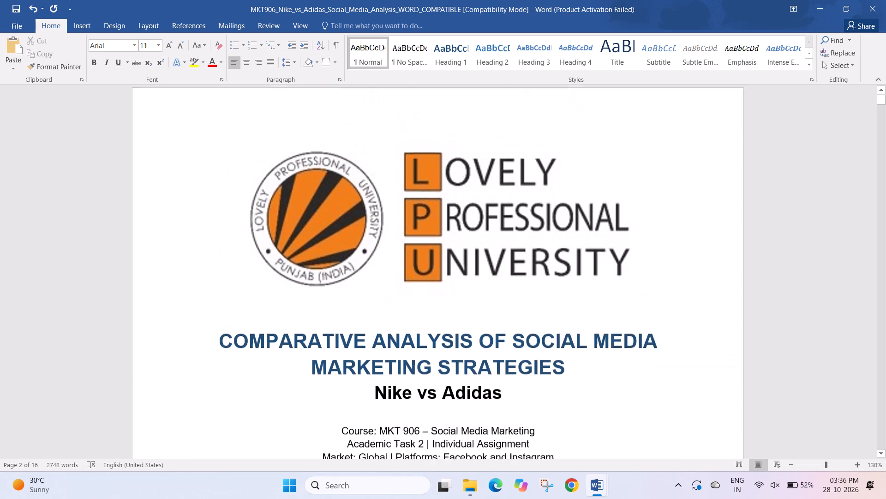
scroll(396, 316, "up", 1)
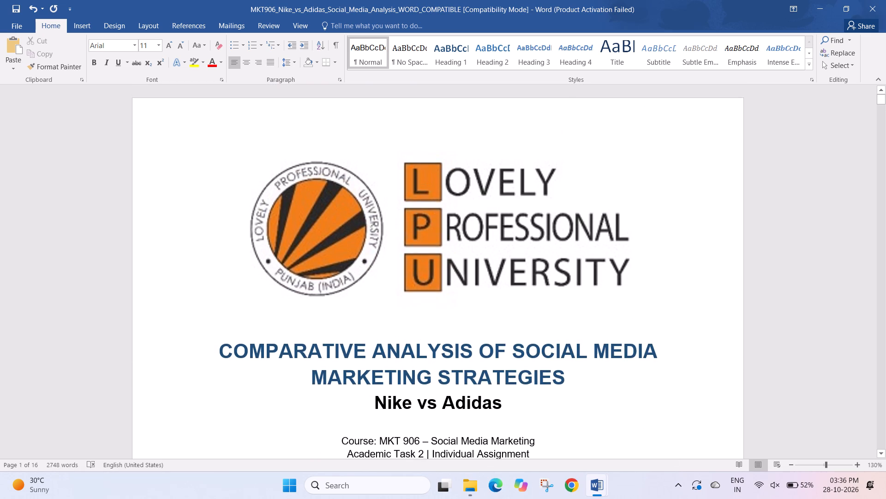
scroll(396, 316, "down", 3)
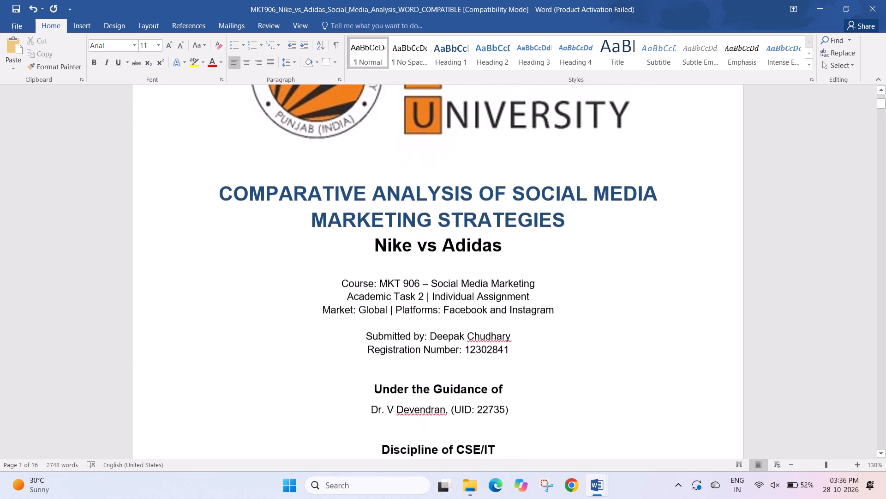
scroll(396, 316, "down", 1)
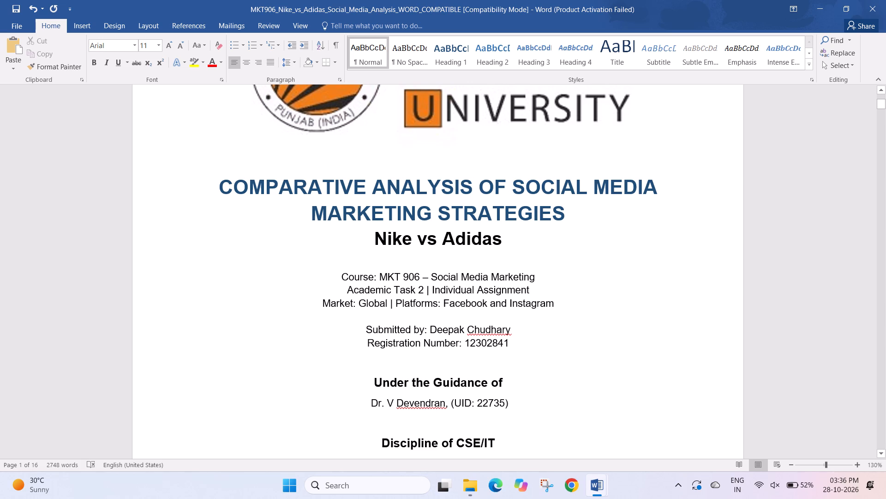
scroll(410, 369, "down", 1)
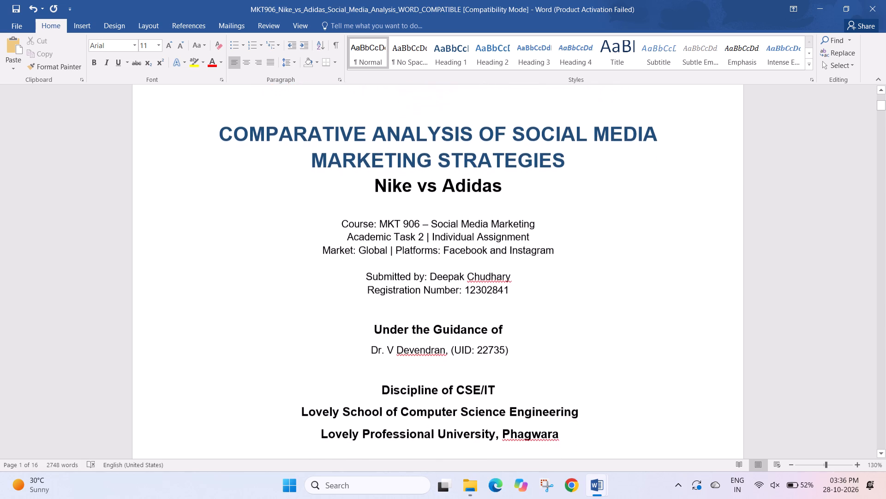
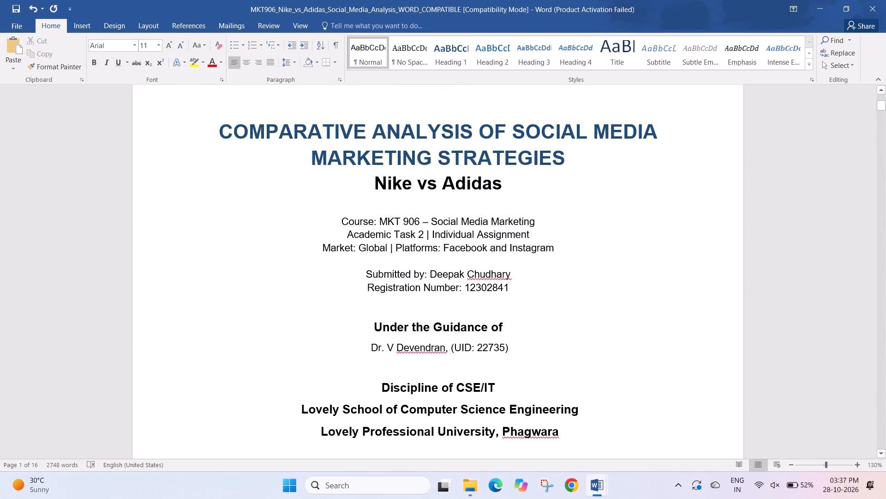
Replace the supervisor's name after "Dr." under the "Under the Guidance of" heading with the marketing course supervisor's name.
left_click(446, 347)
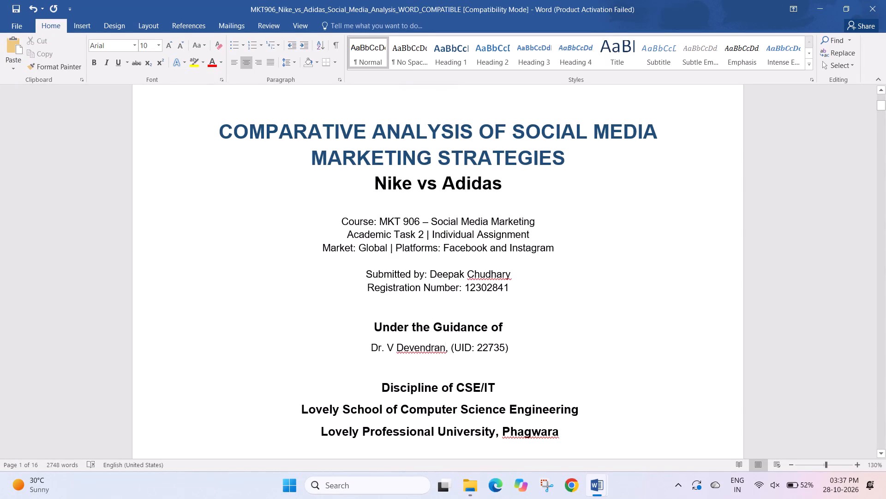
key("BackSpace")
key("BackSpace")
key("BackSpace")
key("BackSpace")
key("BackSpace")
key("BackSpace")
key("BackSpace")
key("BackSpace")
key("BackSpace")
key("BackSpace")
key("BackSpace")
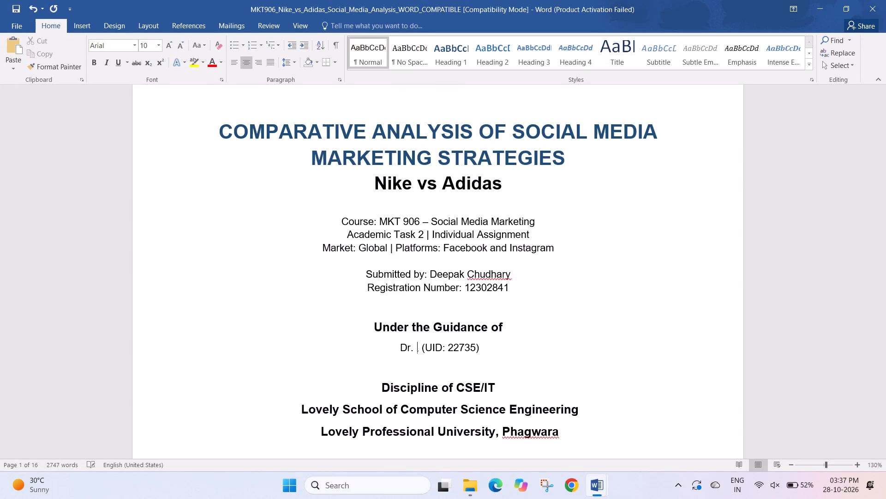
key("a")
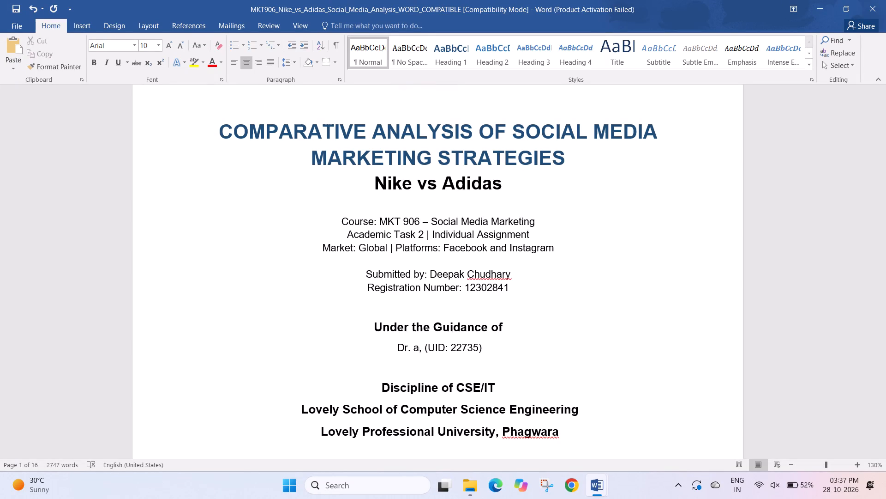
key("BackSpace")
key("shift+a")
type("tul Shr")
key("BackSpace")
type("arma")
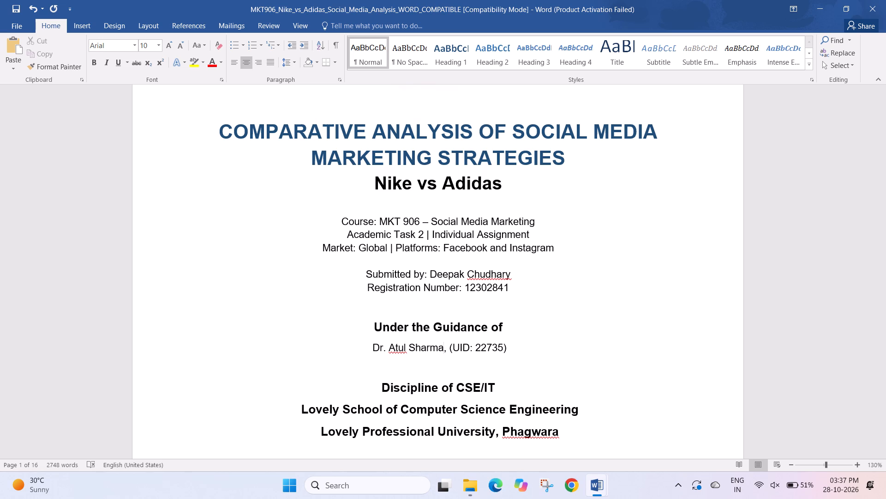
Replace the UID number in parentheses after the supervisor's name with the new supervisor's UID.
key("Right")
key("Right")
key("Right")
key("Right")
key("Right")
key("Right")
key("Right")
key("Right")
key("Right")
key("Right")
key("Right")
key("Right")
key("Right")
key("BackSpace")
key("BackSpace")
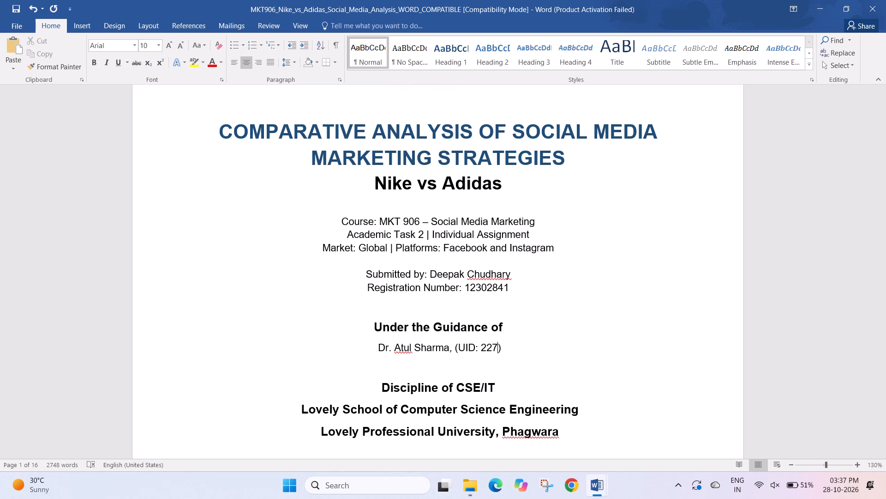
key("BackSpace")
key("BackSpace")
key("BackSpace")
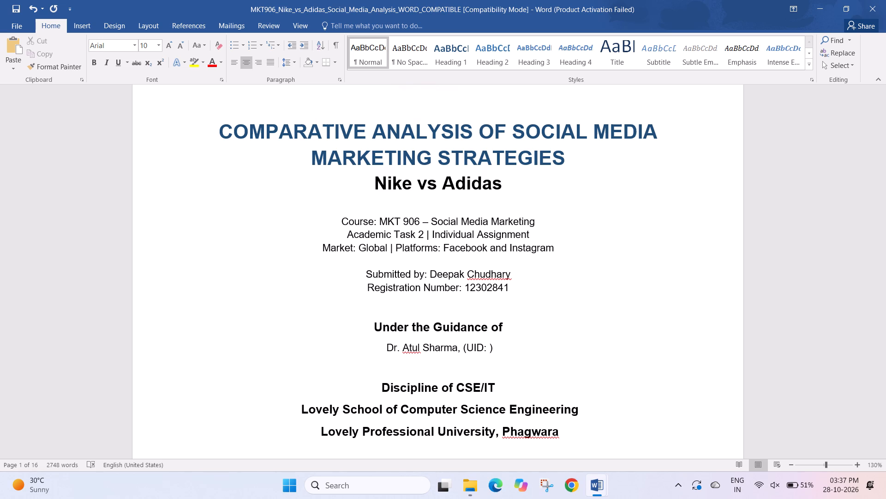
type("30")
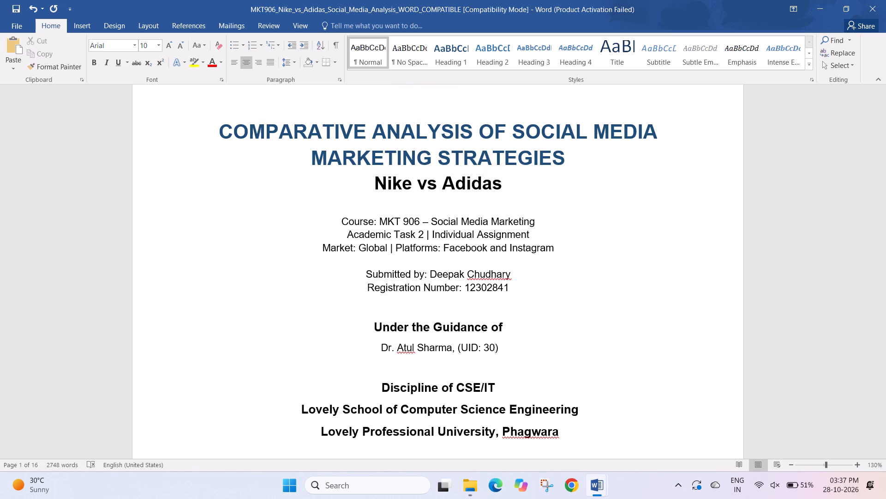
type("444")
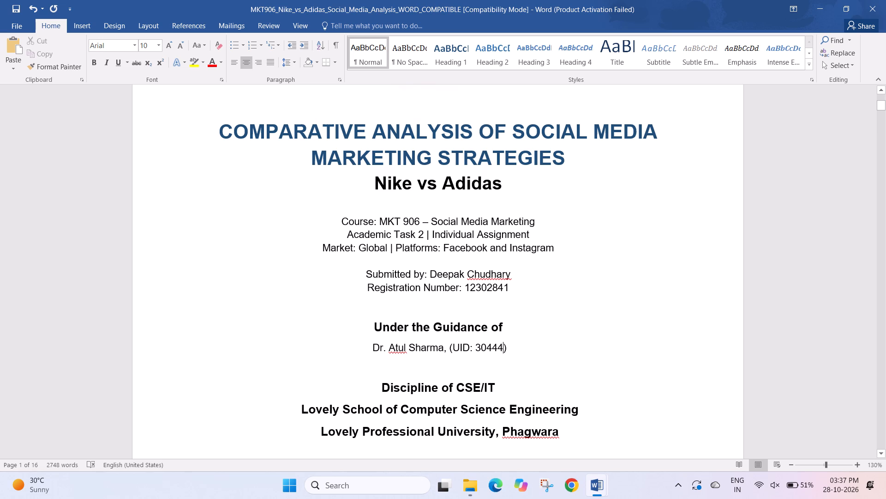
left_click(558, 379)
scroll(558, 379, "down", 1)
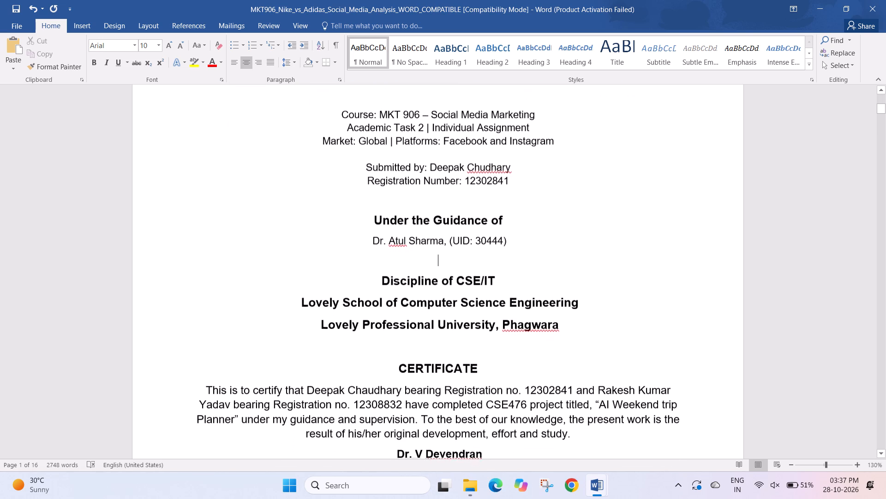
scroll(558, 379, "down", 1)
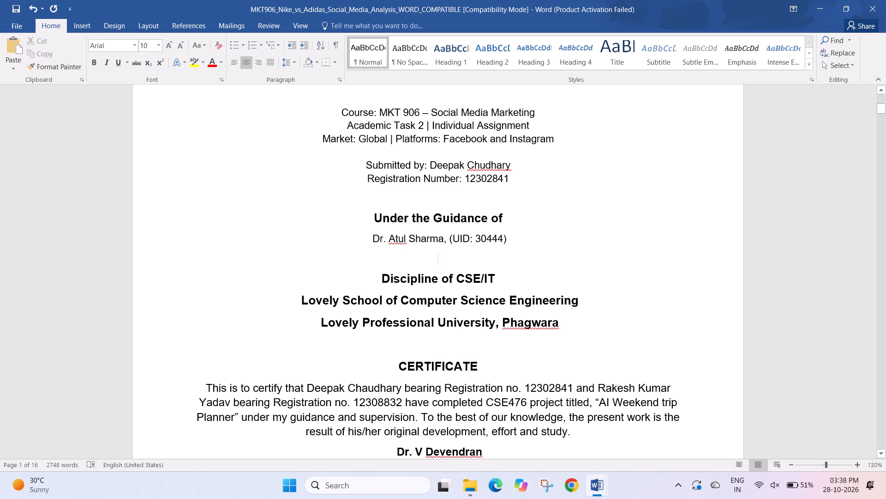
Delete the second student's name and registration number, with the preceding "and", from the certificate paragraph.
left_click(401, 398)
key("BackSpace")
key("BackSpace")
key("BackSpace")
key("BackSpace")
key("BackSpace")
key("BackSpace")
key("BackSpace")
key("BackSpace")
key("BackSpace")
key("BackSpace")
key("BackSpace")
key("BackSpace")
key("BackSpace")
key("BackSpace")
key("BackSpace")
key("BackSpace")
key("BackSpace")
key("BackSpace")
key("BackSpace")
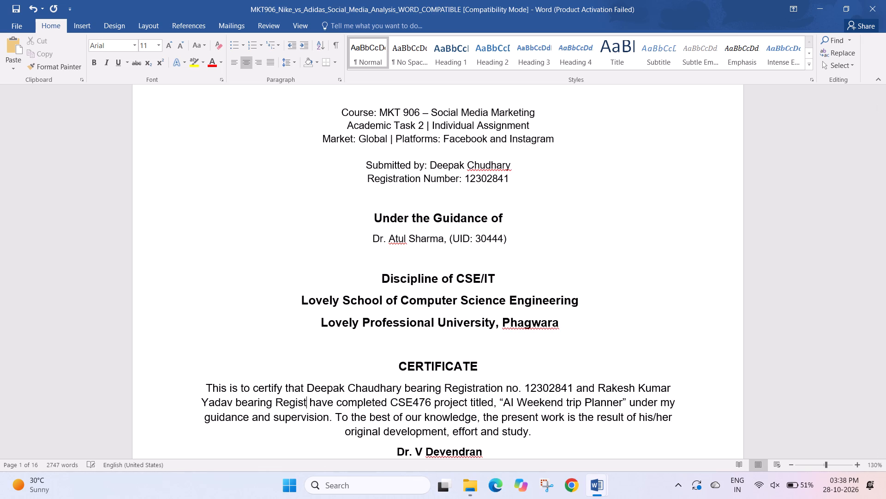
key("BackSpace")
key("BackSpace")
key("BackSpace")
key("BackSpace")
key("BackSpace")
key("BackSpace")
key("BackSpace")
key("BackSpace")
key("BackSpace")
key("BackSpace")
key("BackSpace")
key("BackSpace")
key("BackSpace")
key("BackSpace")
key("BackSpace")
key("BackSpace")
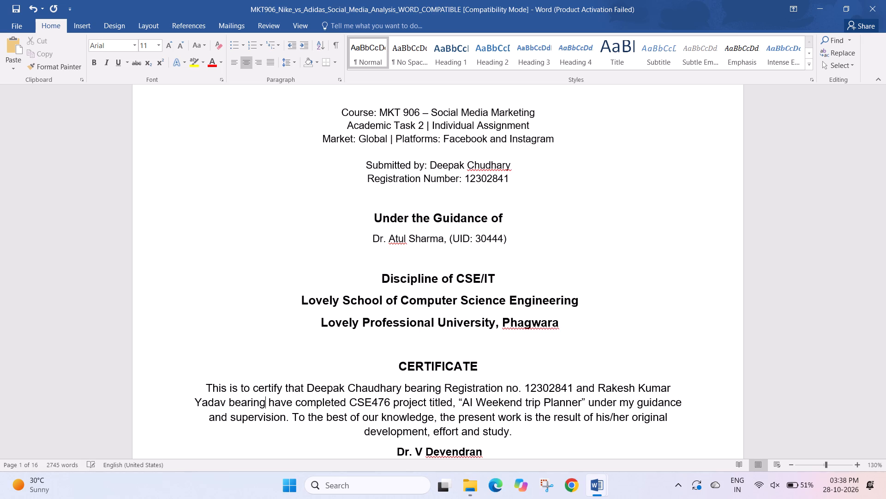
key("BackSpace")
key("BackSpace")
key("BackSpace")
key("BackSpace")
key("BackSpace")
key("BackSpace")
key("BackSpace")
key("BackSpace")
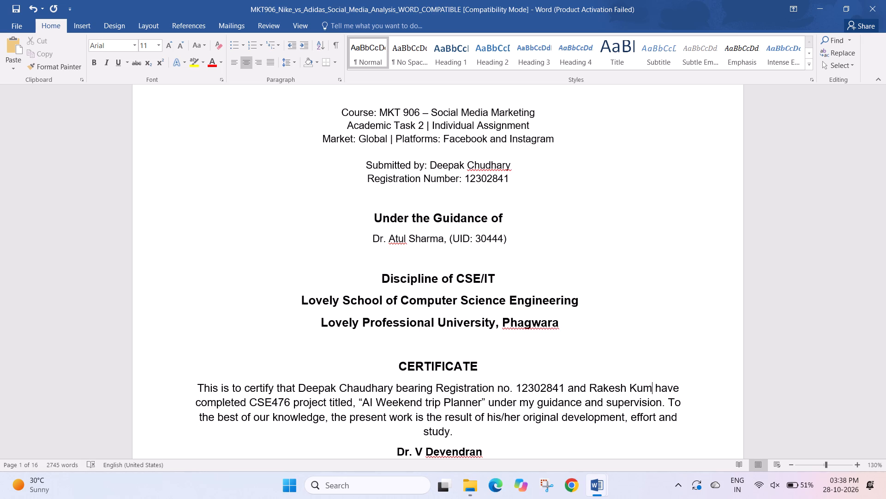
key("BackSpace")
key("BackSpace")
key("BackSpace")
key("BackSpace")
key("BackSpace")
key("BackSpace")
key("BackSpace")
key("BackSpace")
key("BackSpace")
key("BackSpace")
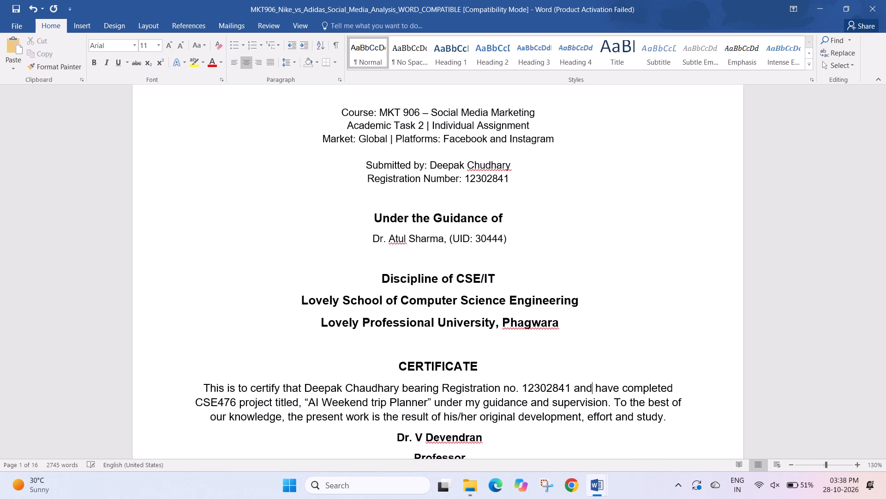
key("BackSpace")
key("BackSpace")
key("BackSpace")
key("BackSpace")
Change "have completed" to "has completed" in the certificate paragraph.
key("Right")
key("Right")
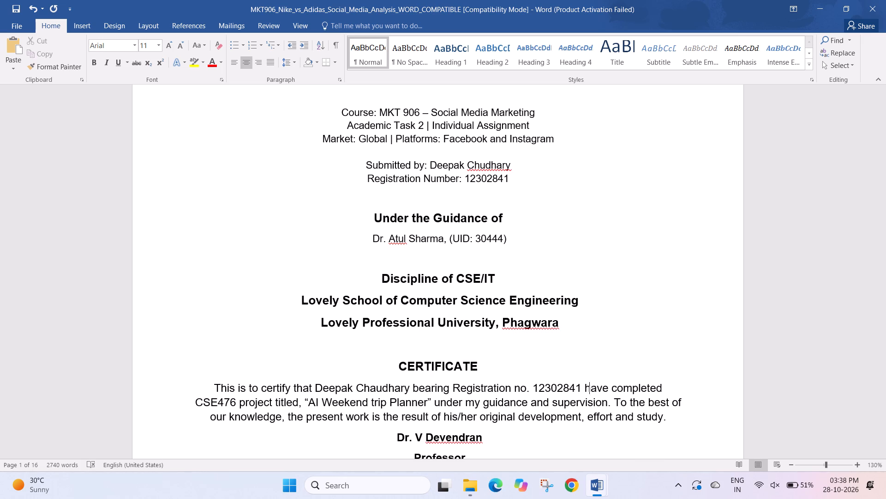
key("Right")
key("Right")
key("Right")
key("BackSpace")
key("BackSpace")
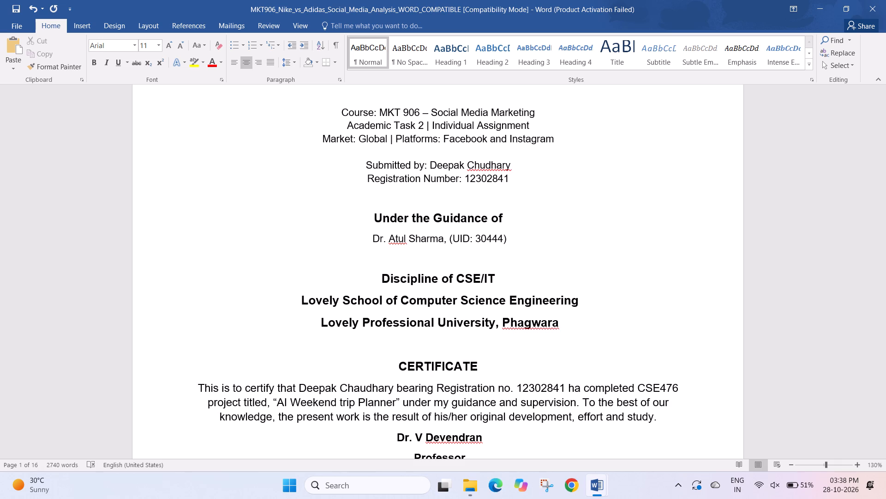
key("s")
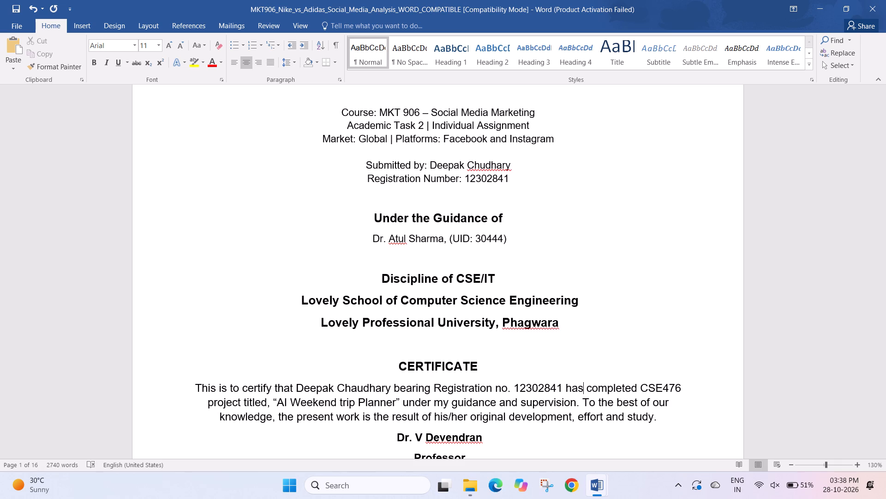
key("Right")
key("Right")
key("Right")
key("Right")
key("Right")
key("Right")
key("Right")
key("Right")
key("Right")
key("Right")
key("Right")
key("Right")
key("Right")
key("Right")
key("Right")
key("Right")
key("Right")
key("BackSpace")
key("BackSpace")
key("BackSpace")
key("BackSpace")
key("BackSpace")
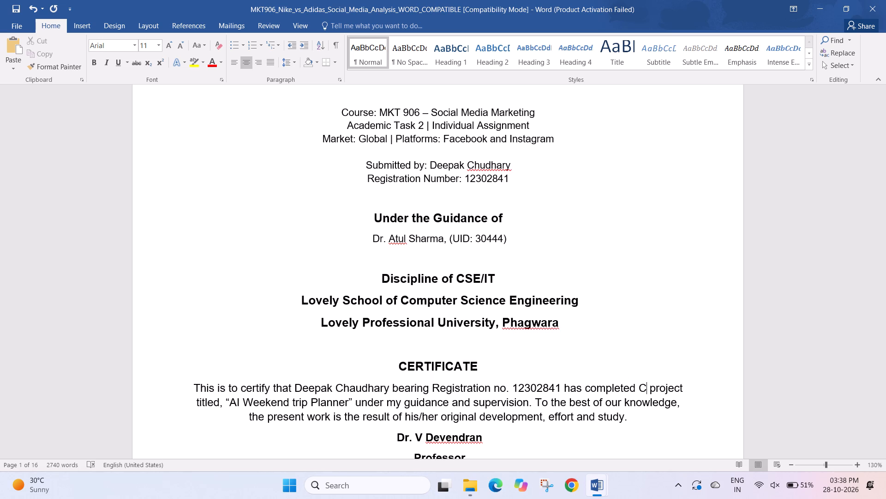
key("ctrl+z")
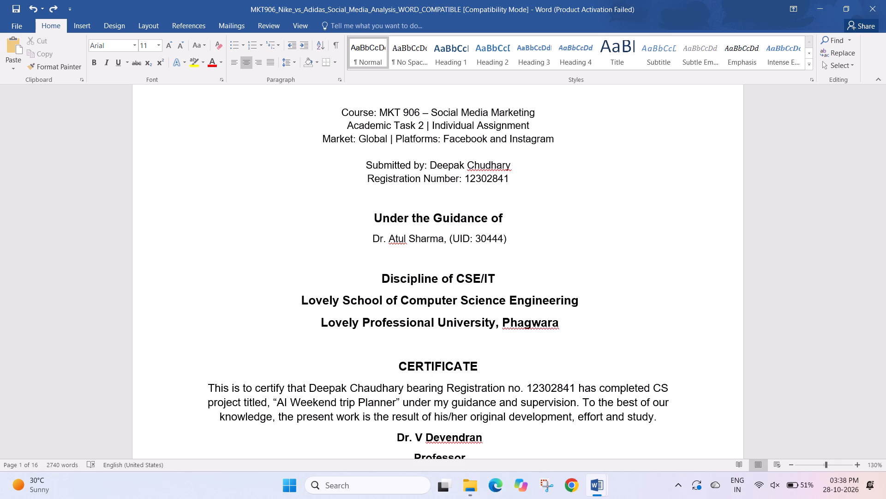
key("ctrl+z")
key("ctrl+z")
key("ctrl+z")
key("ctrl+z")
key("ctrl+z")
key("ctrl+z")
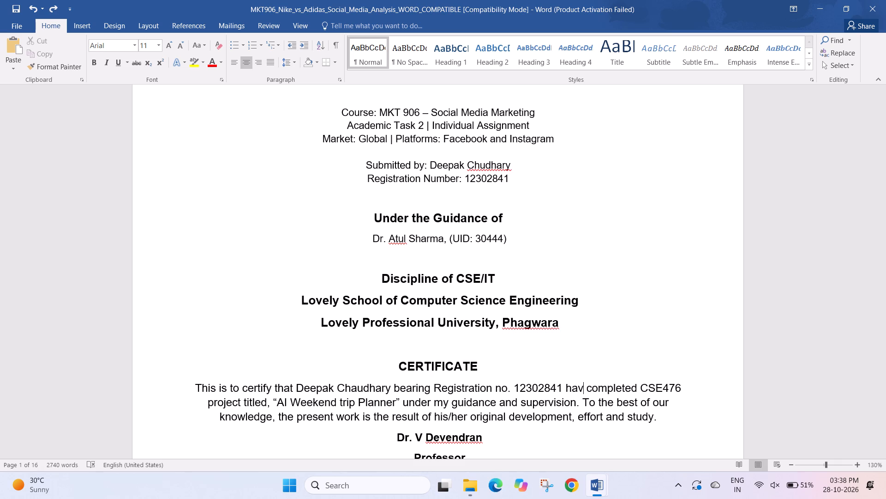
Correct the word "hav" before "completed" to "has" in the certificate paragraph.
key("BackSpace")
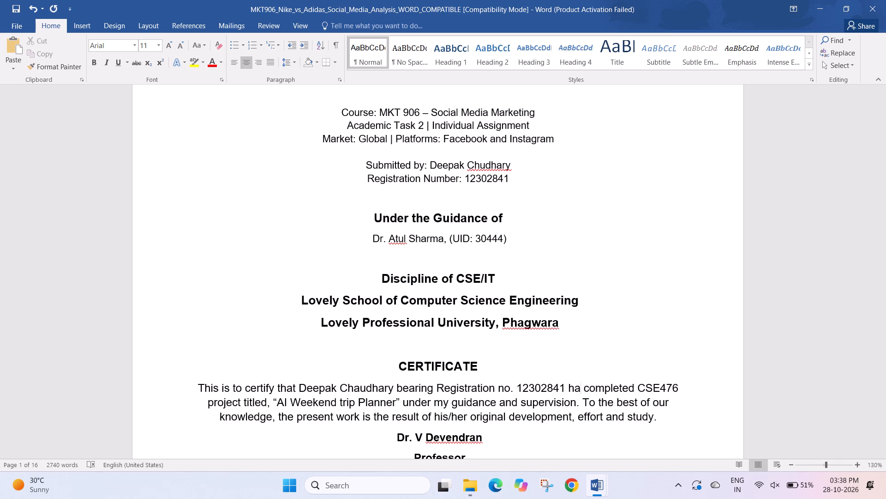
key("s")
Replace the course code CSE476 in the certificate paragraph with MKT906.
key("Right")
key("Right")
key("Right")
key("Right")
key("Right")
key("Right")
key("Right")
key("Right")
key("Right")
key("Right")
key("Right")
key("Right")
key("Right")
key("Right")
key("Right")
key("Right")
key("Right")
key("Right")
key("Right")
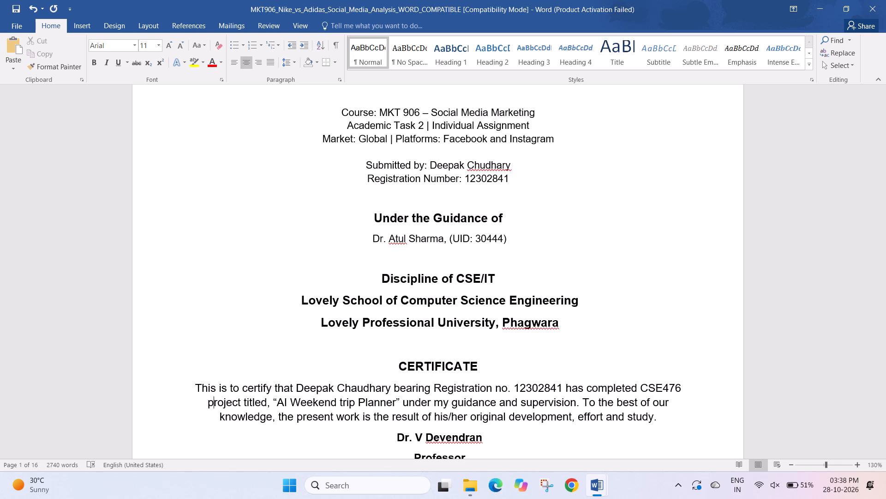
key("Right")
key("Left")
key("Left")
key("Left")
key("Left")
key("Right")
key("Right")
key("Left")
key("BackSpace")
key("BackSpace")
key("BackSpace")
key("BackSpace")
key("BackSpace")
key("BackSpace")
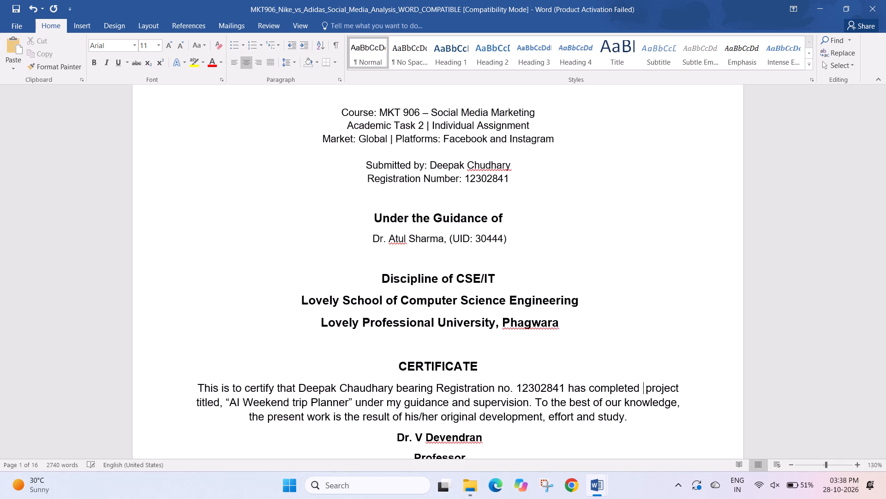
type("MKT")
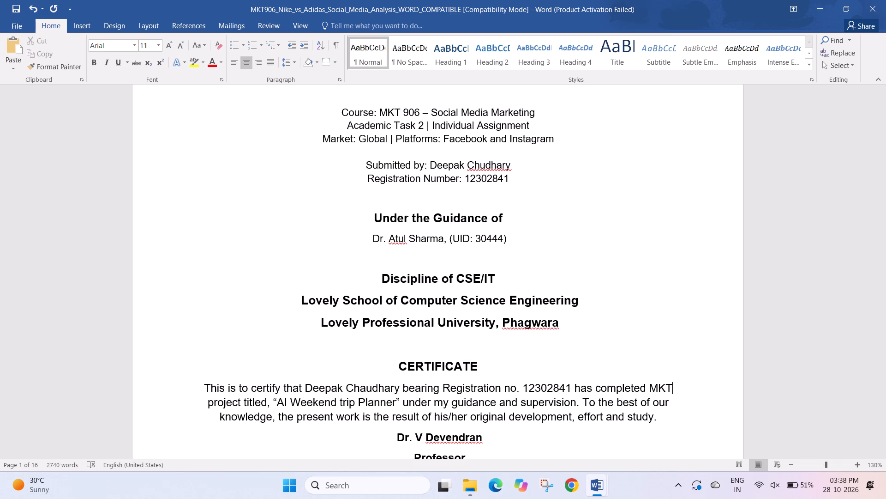
type("906")
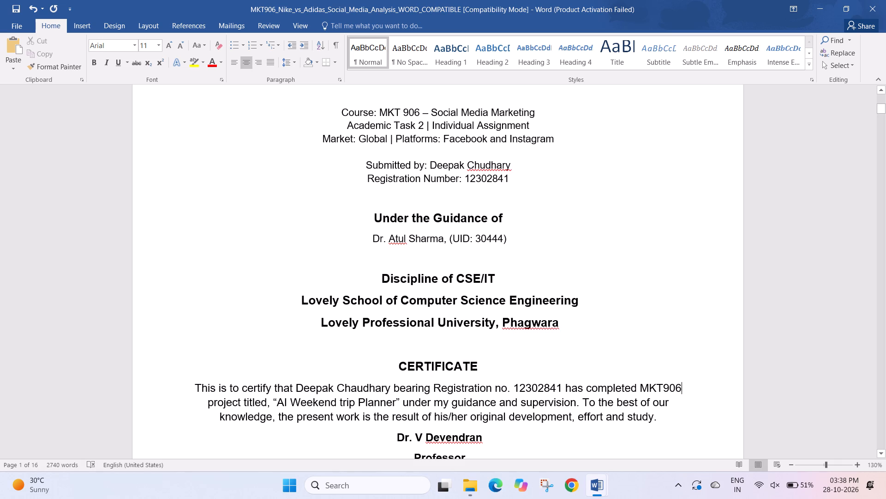
Look through the report, checking the cover page title, certificate and declaration wording against each other.
scroll(391, 332, "up", 1)
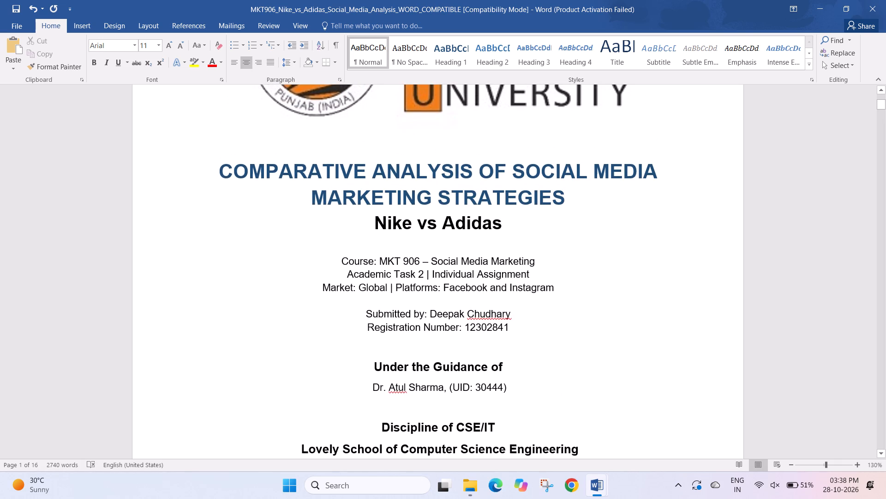
scroll(396, 236, "up", 1)
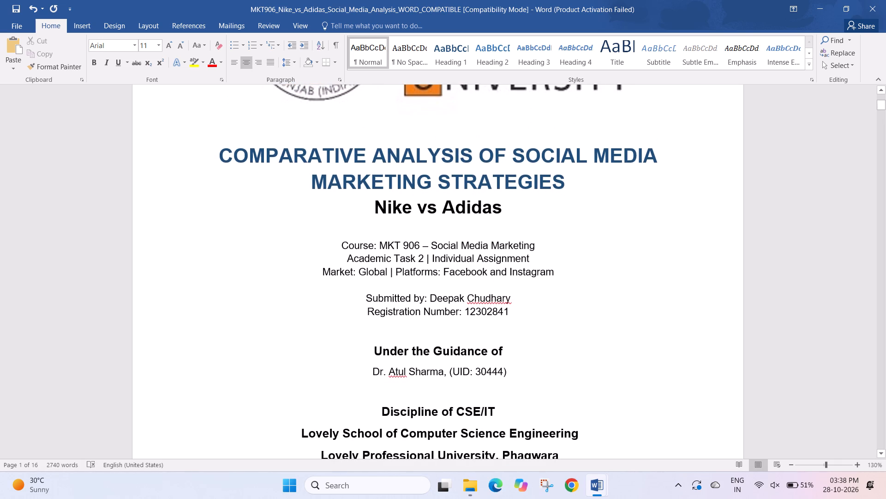
scroll(396, 236, "up", 1)
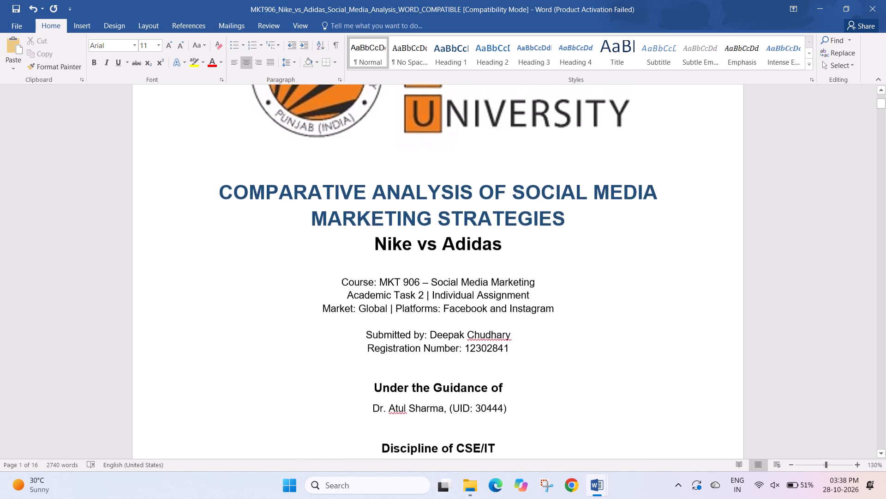
scroll(396, 236, "up", 1)
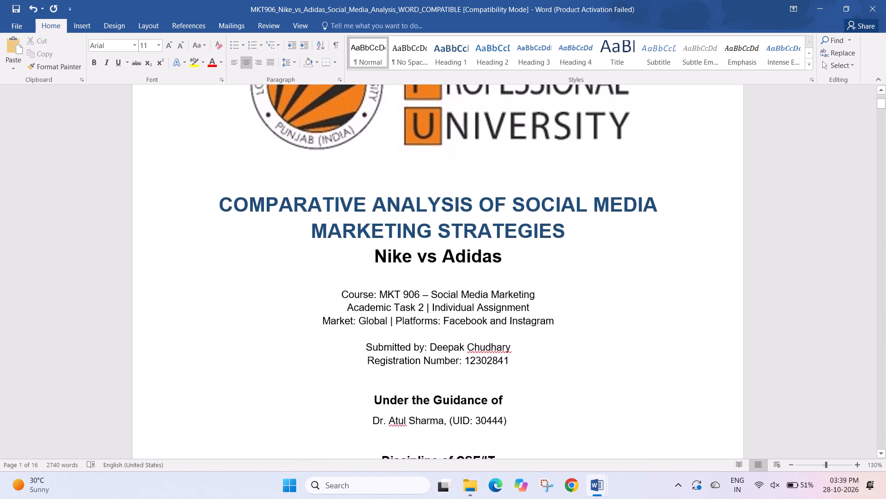
scroll(317, 230, "down", 2)
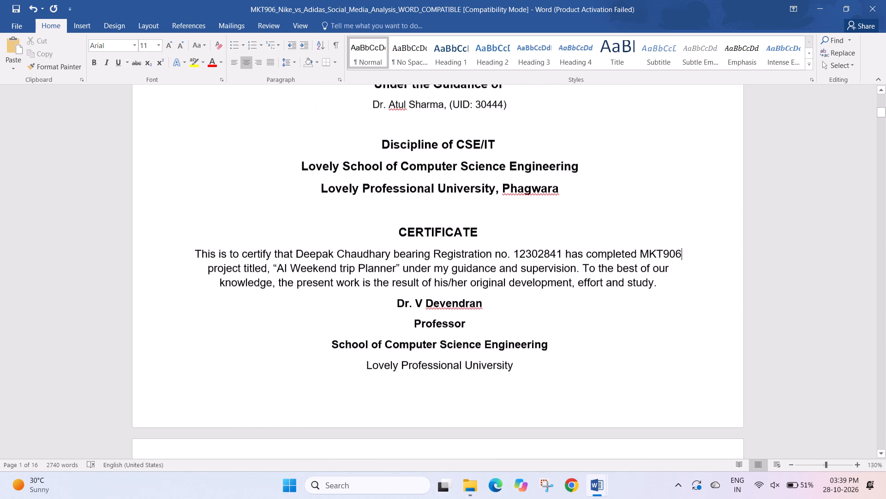
scroll(317, 230, "down", 20)
scroll(317, 230, "down", 20)
scroll(317, 230, "down", 20)
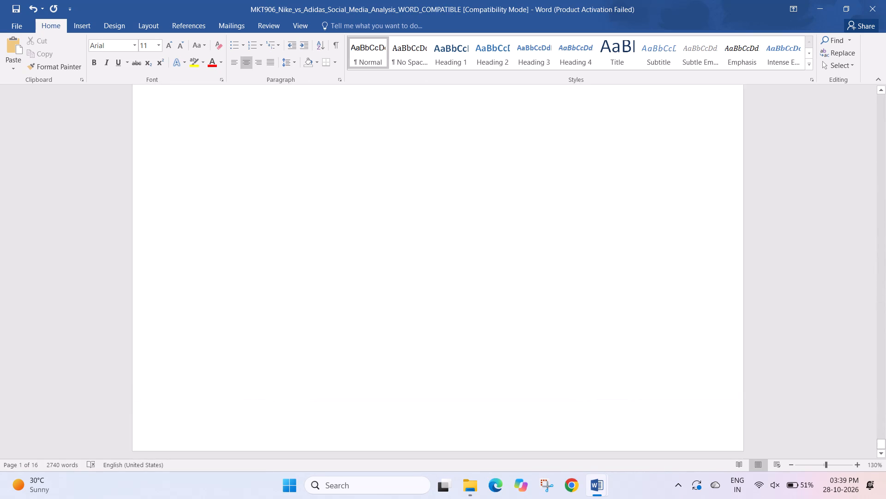
scroll(317, 230, "down", 16)
scroll(317, 230, "up", 6)
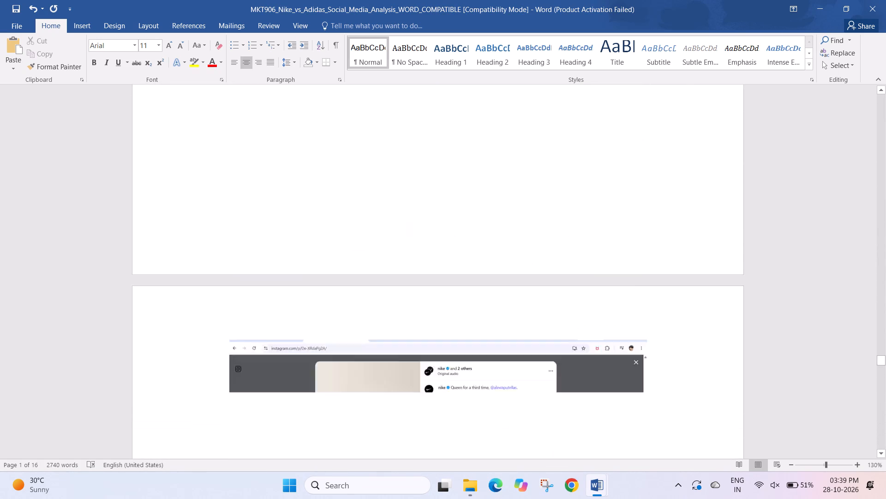
scroll(317, 230, "up", 7)
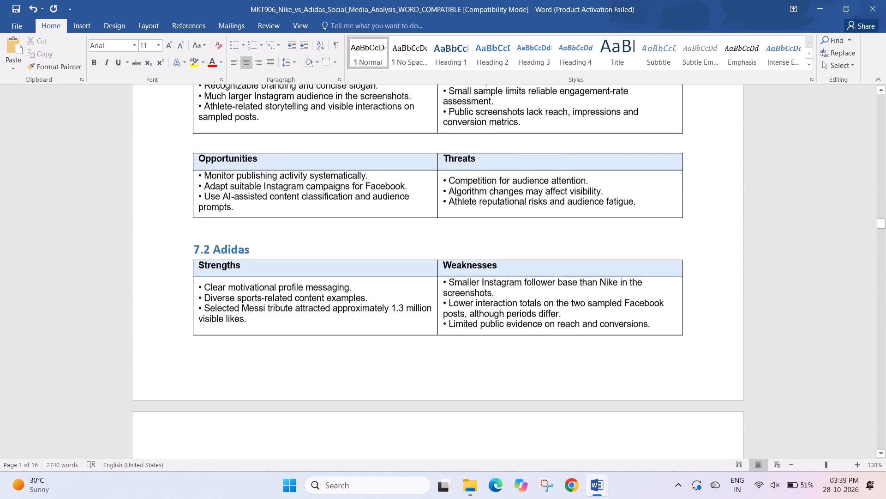
scroll(317, 230, "up", 5)
scroll(317, 230, "down", 5)
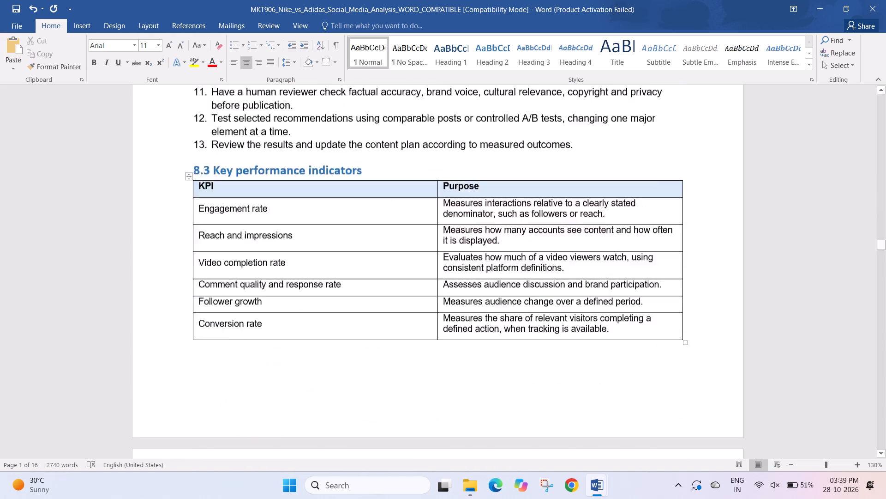
scroll(317, 230, "down", 5)
scroll(317, 230, "up", 1)
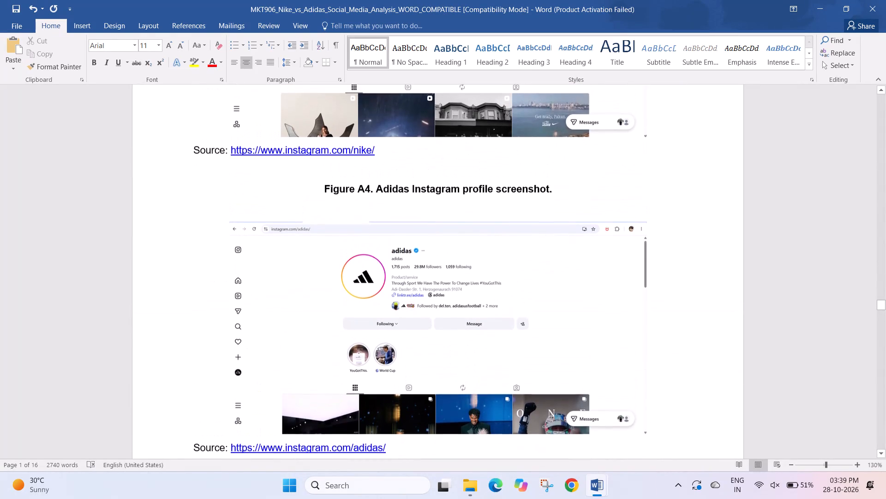
scroll(317, 230, "up", 10)
scroll(317, 230, "up", 11)
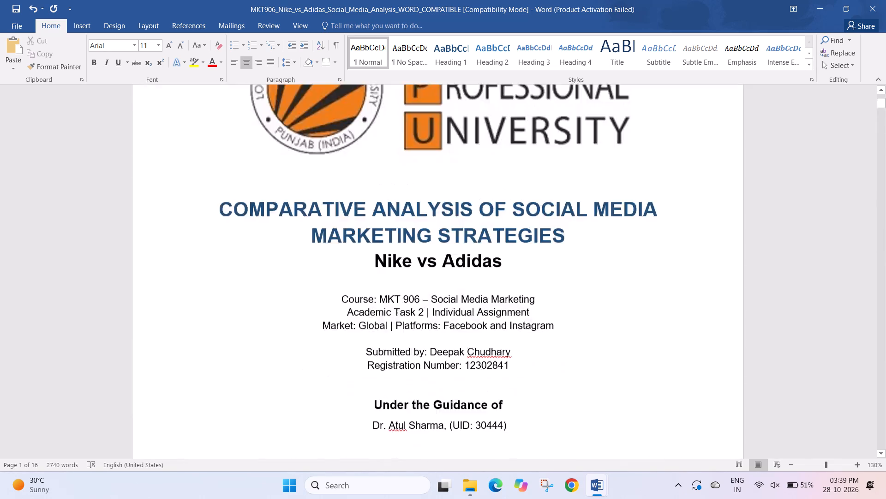
scroll(317, 230, "up", 2)
scroll(317, 230, "down", 4)
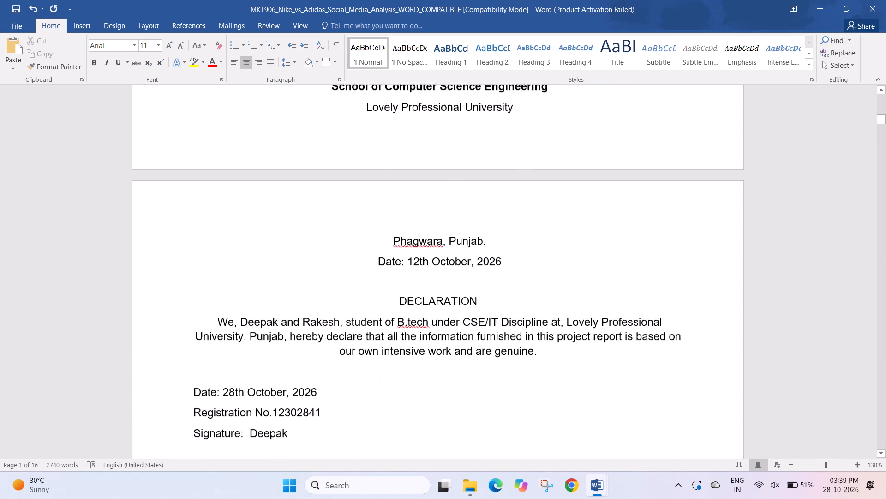
scroll(317, 230, "down", 1)
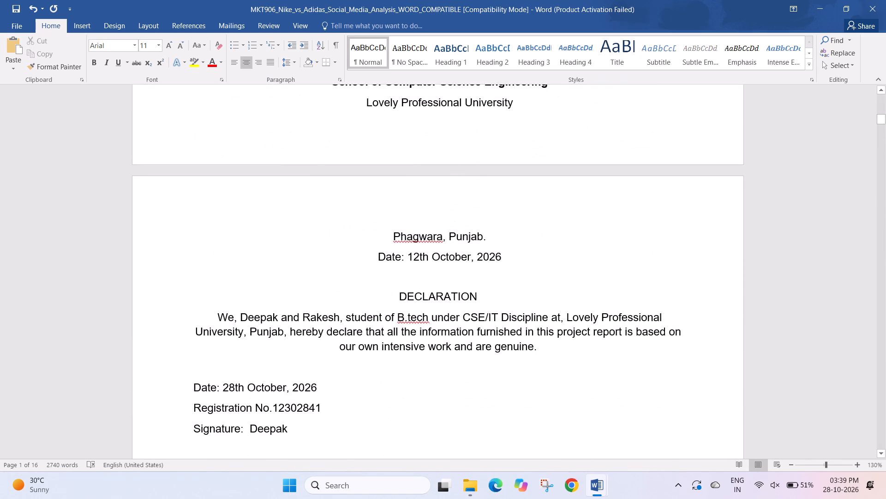
scroll(317, 230, "up", 7)
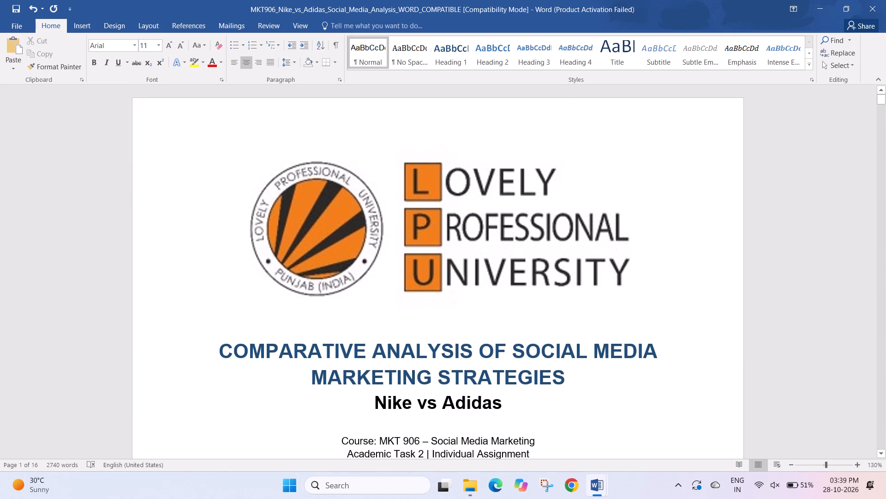
scroll(317, 230, "up", 1)
scroll(317, 230, "down", 2)
scroll(317, 230, "up", 1)
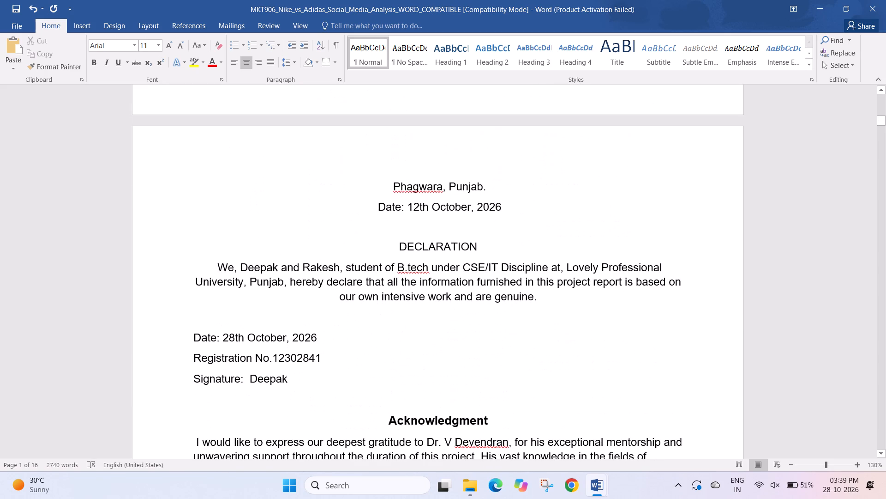
scroll(317, 230, "up", 1)
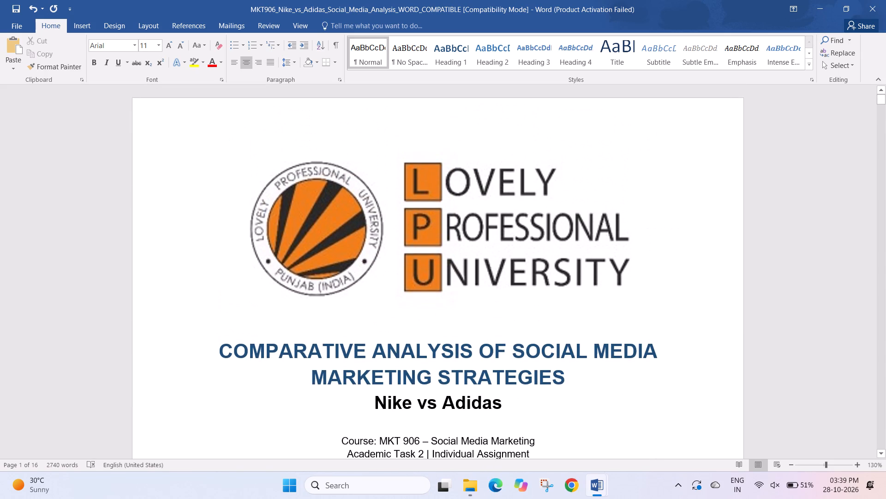
Review the cover page details and the certificate paragraph, comparing the report title with the project title cited.
scroll(317, 230, "down", 1)
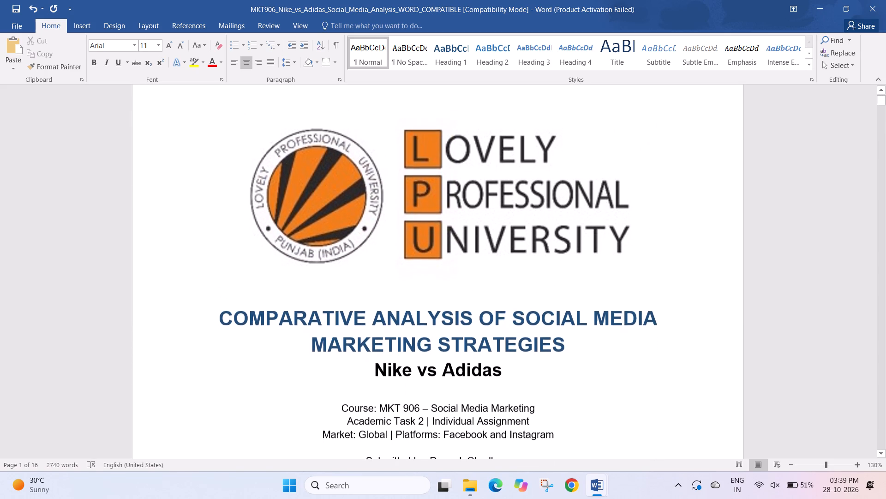
scroll(317, 230, "down", 1)
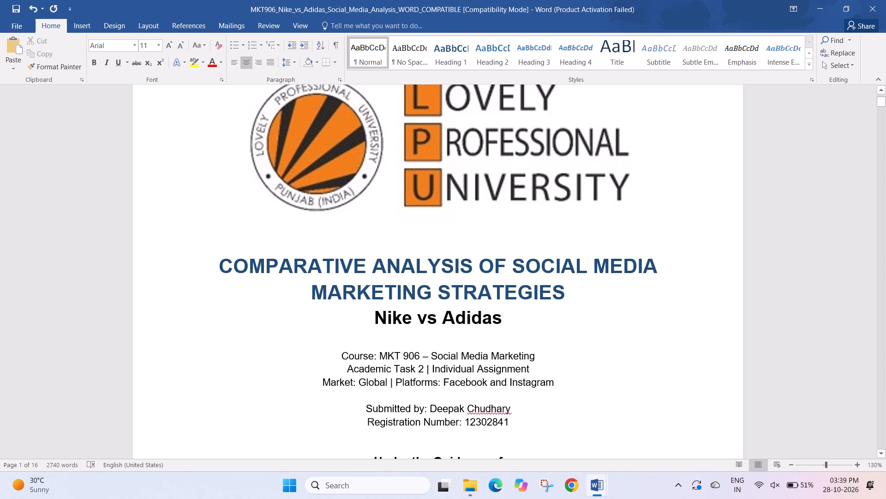
scroll(317, 230, "down", 1)
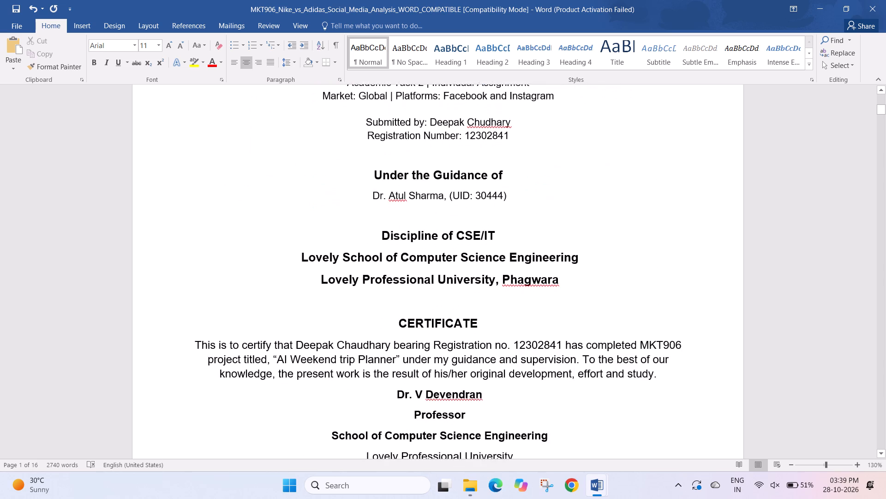
scroll(317, 230, "down", 1)
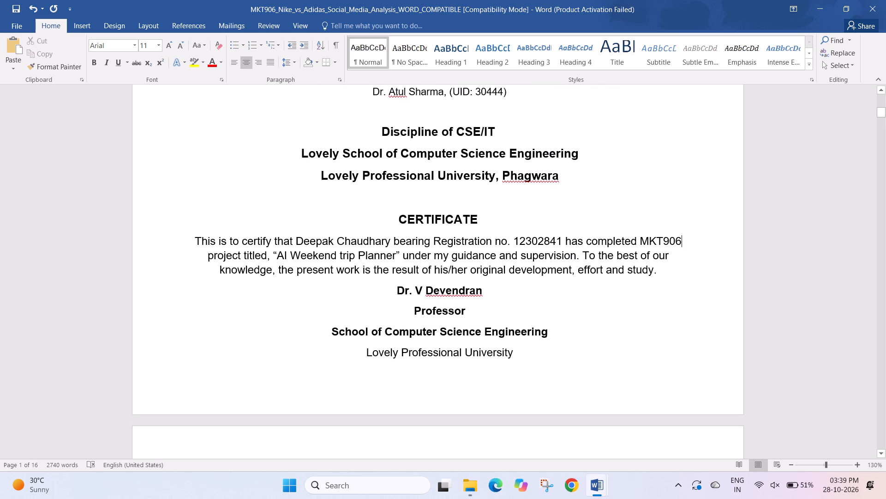
scroll(402, 182, "up", 2)
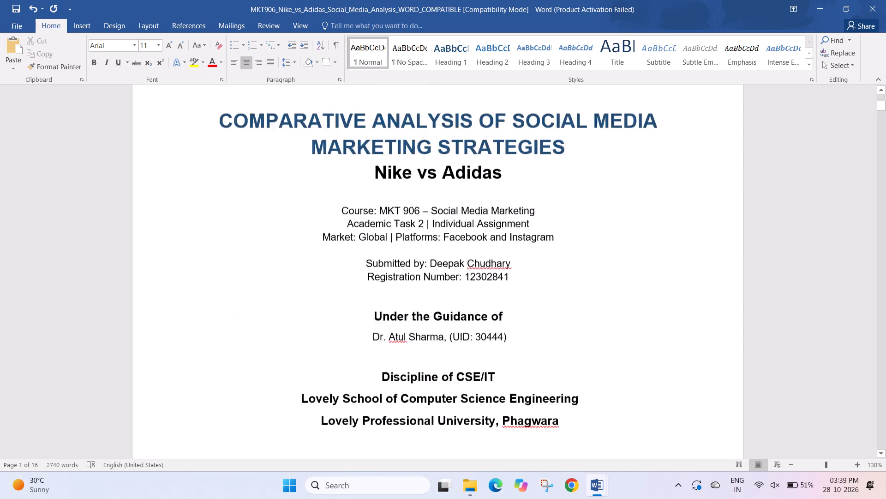
scroll(402, 182, "up", 2)
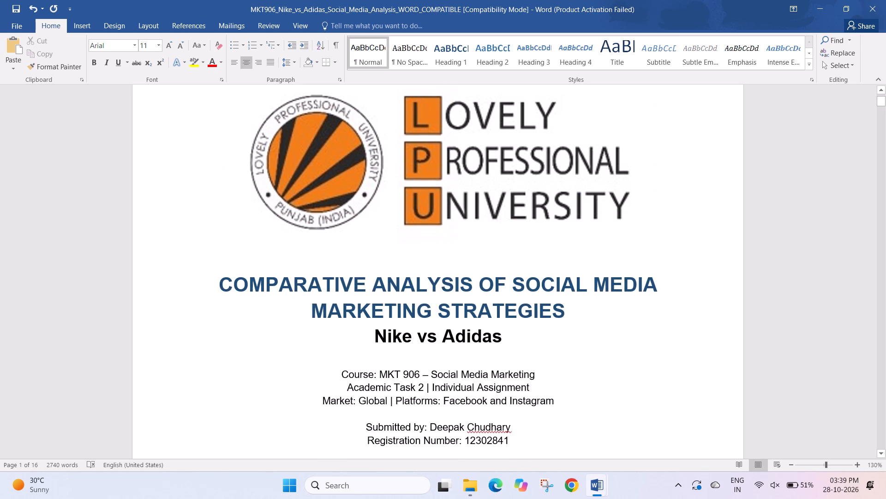
scroll(336, 319, "down", 2)
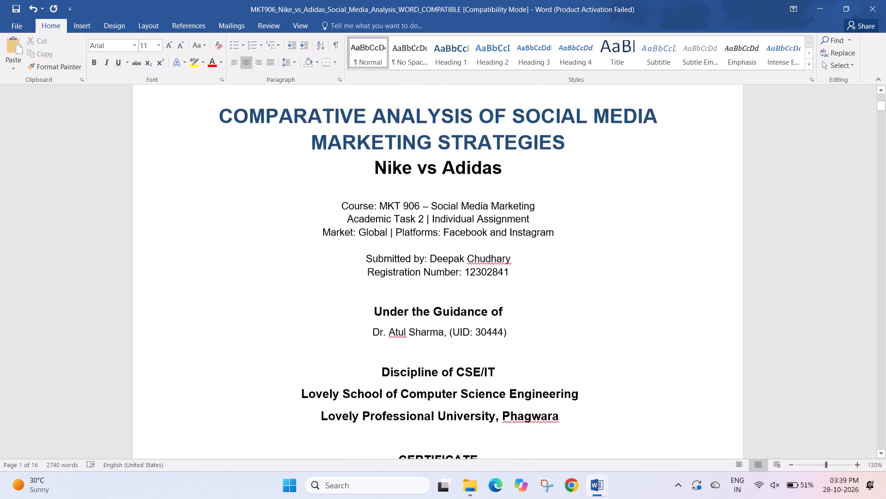
scroll(336, 319, "down", 1)
scroll(336, 319, "up", 1)
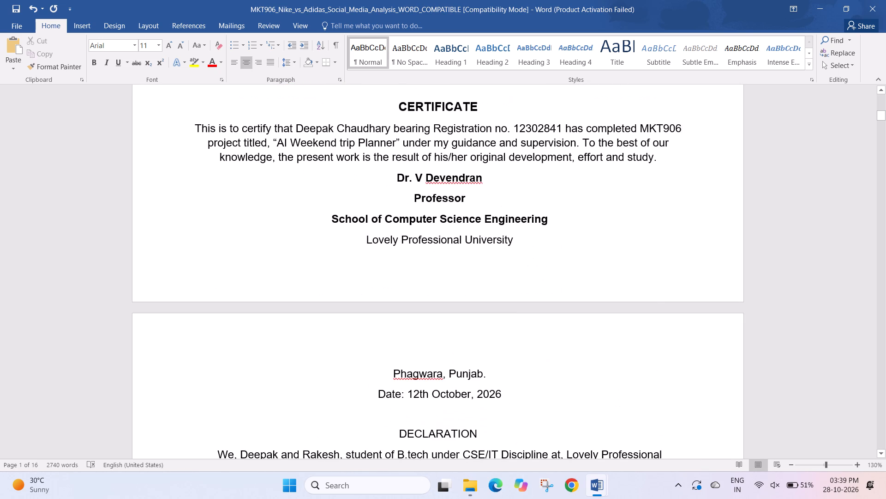
scroll(336, 319, "up", 2)
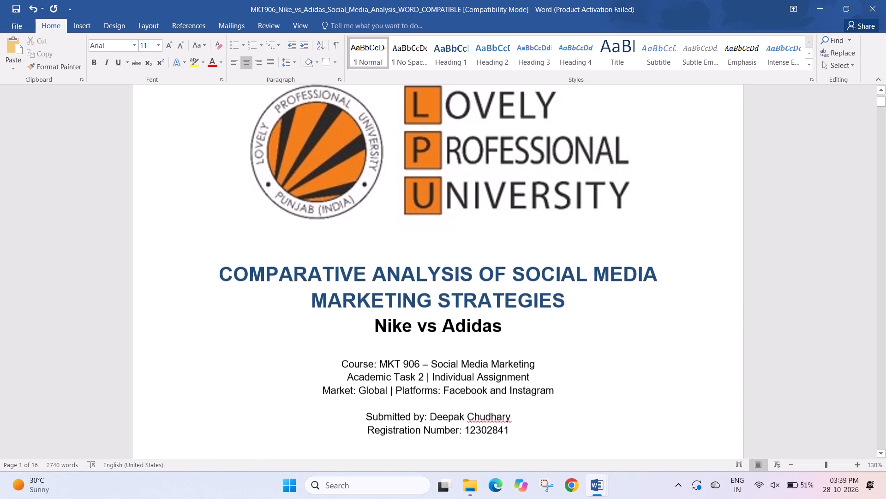
scroll(336, 319, "up", 1)
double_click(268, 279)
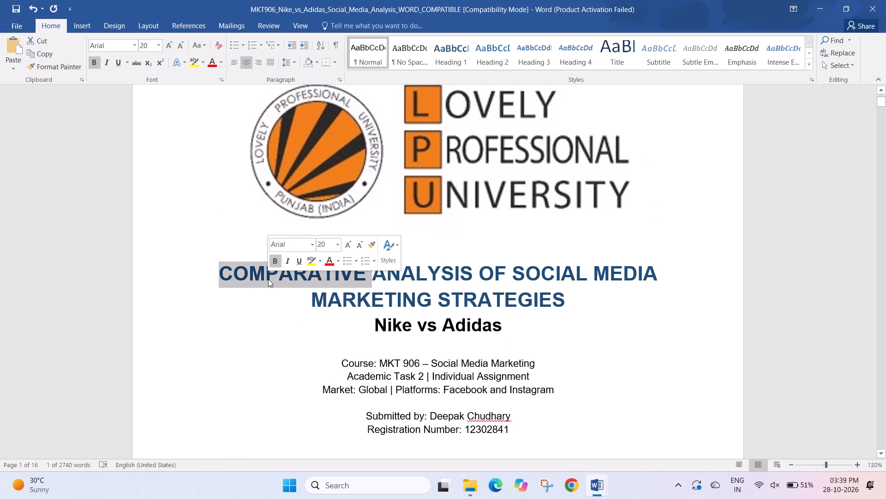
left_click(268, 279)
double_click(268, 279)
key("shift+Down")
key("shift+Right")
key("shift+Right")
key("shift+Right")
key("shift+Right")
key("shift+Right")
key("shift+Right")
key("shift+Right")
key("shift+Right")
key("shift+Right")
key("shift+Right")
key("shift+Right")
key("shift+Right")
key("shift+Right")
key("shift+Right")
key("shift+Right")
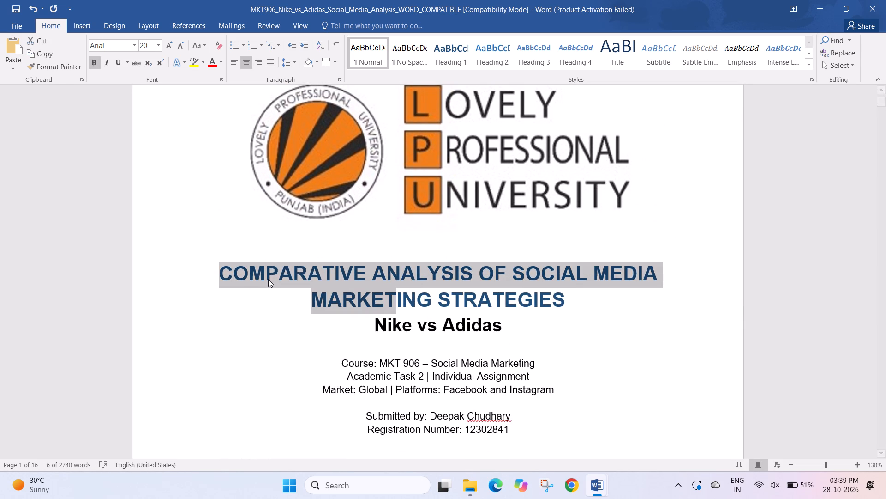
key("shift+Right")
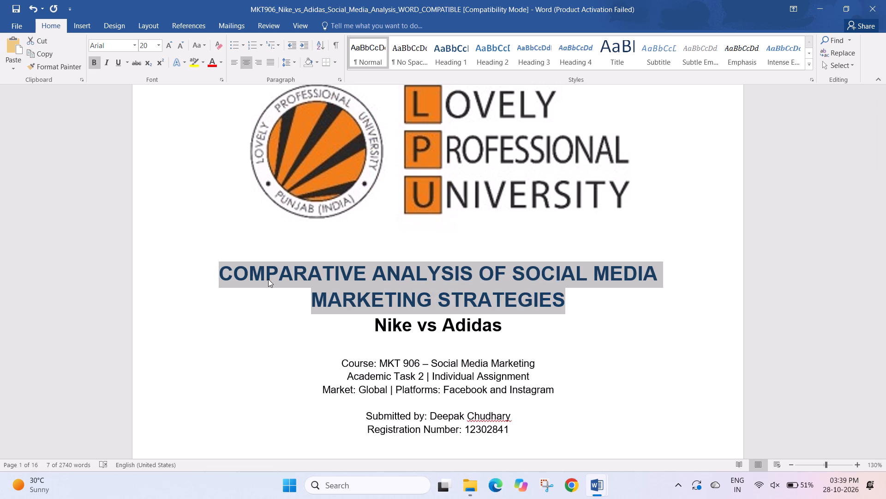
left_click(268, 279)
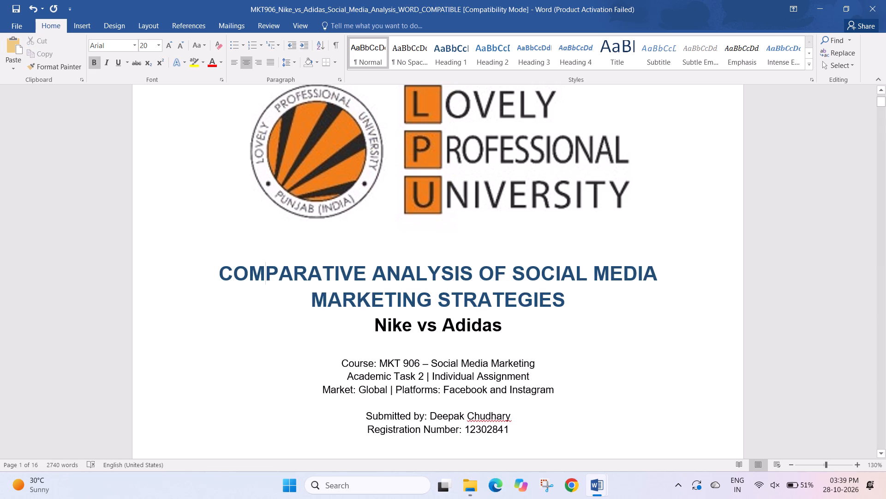
Copy the first line of the cover page title, "COMPARATIVE ANALYSIS OF SOCIAL MEDIA".
left_click(225, 273)
key("shift+Right")
key("shift+Right")
key("shift+Right")
key("shift+Right")
key("shift+Right")
key("shift+Right")
key("shift+Right")
key("shift+Right")
key("shift+Right")
key("shift+Right")
key("shift+Right")
key("shift+Right")
key("shift+Right")
key("shift+Right")
key("shift+Right")
key("shift+Right")
key("shift+Right")
key("shift+Right")
key("shift+Right")
key("shift+Right")
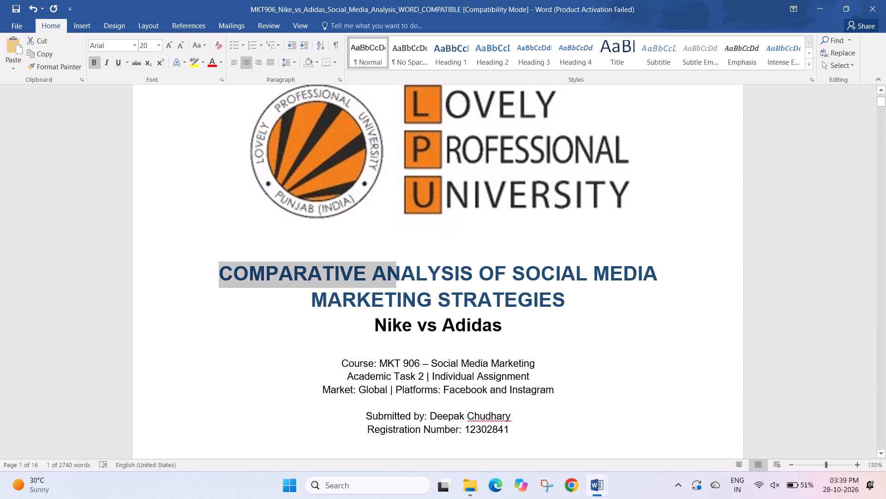
key("shift+Right")
key("shift+Right")
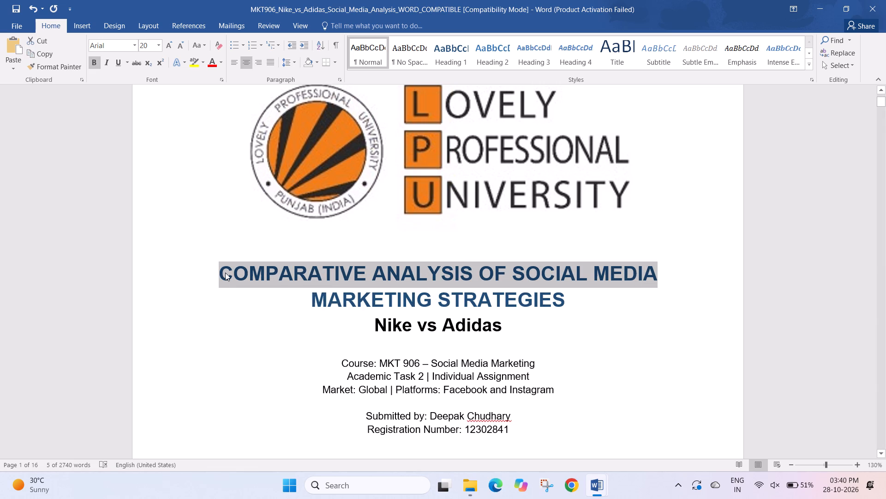
key("ctrl+c")
left_click(344, 365)
Replace the project title "AI Weekend trip Planner" in the certificate paragraph with the copied title line, keeping the quotation marks.
scroll(344, 365, "down", 3)
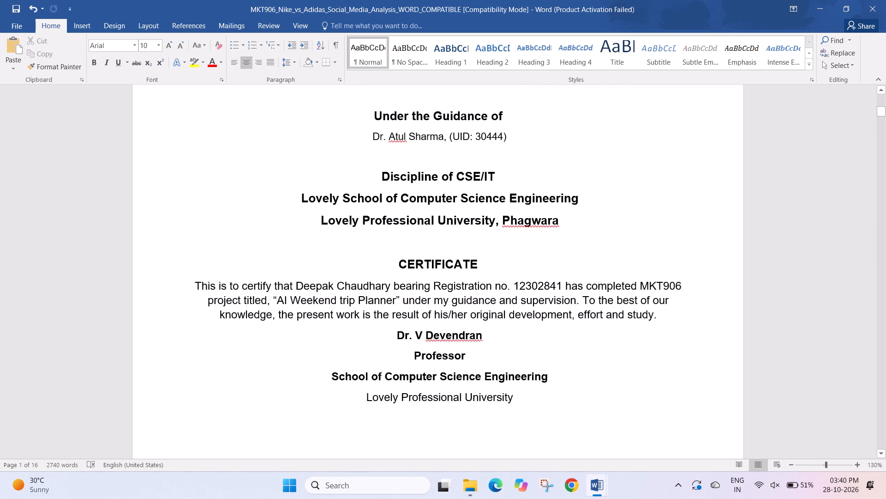
left_click(396, 300)
key("BackSpace")
key("BackSpace")
key("BackSpace")
key("BackSpace")
key("BackSpace")
key("BackSpace")
key("BackSpace")
key("BackSpace")
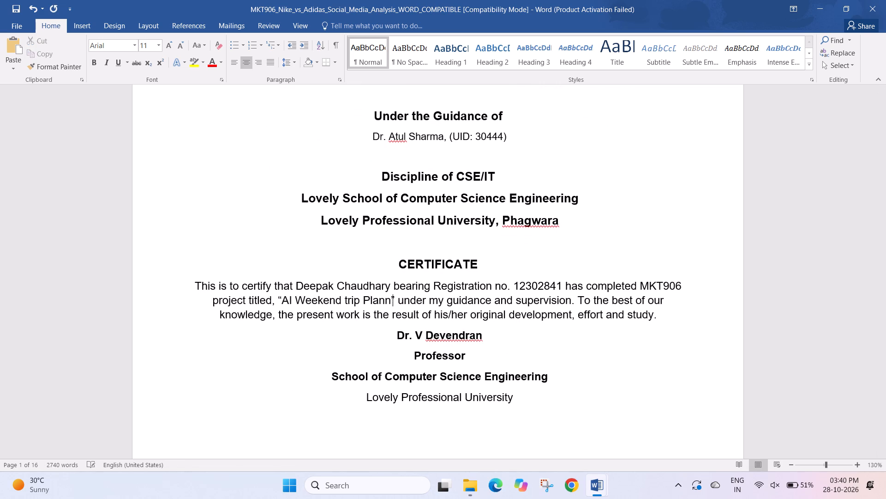
key("BackSpace")
key("BackSpace")
key("BackSpace")
key("BackSpace")
key("BackSpace")
key("BackSpace")
key("BackSpace")
key("BackSpace")
key("BackSpace")
key("BackSpace")
key("BackSpace")
key("BackSpace")
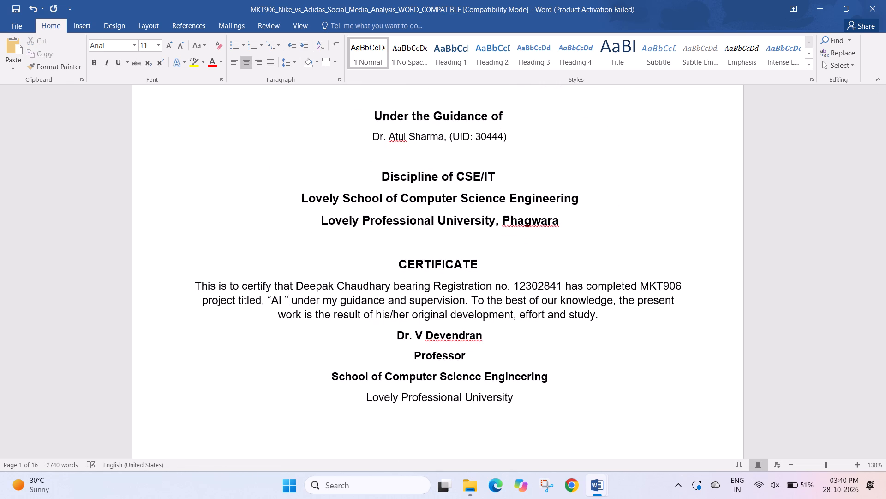
key("BackSpace")
key("BackSpace")
key("BackSpace")
key("ctrl+v")
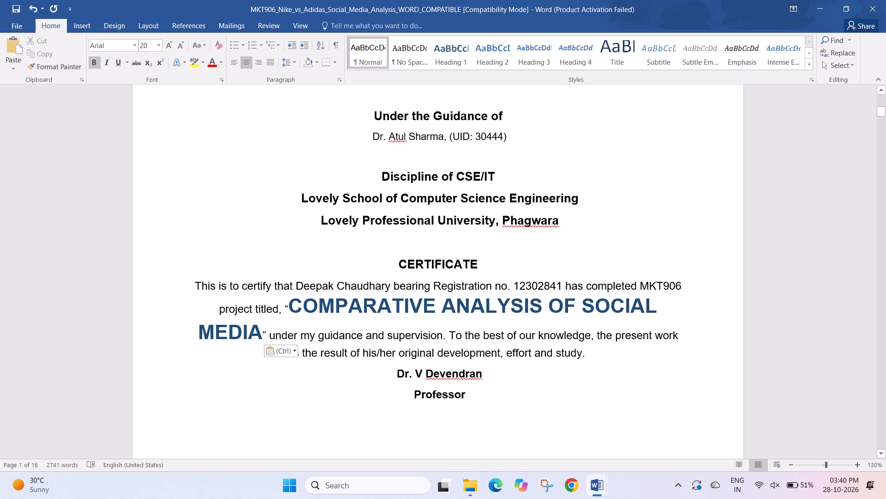
Enter "Comparative Analysis of Social Media" in the paragraph's regular text style, just before the pasted title in the certificate.
left_click(289, 304)
key("shift+c")
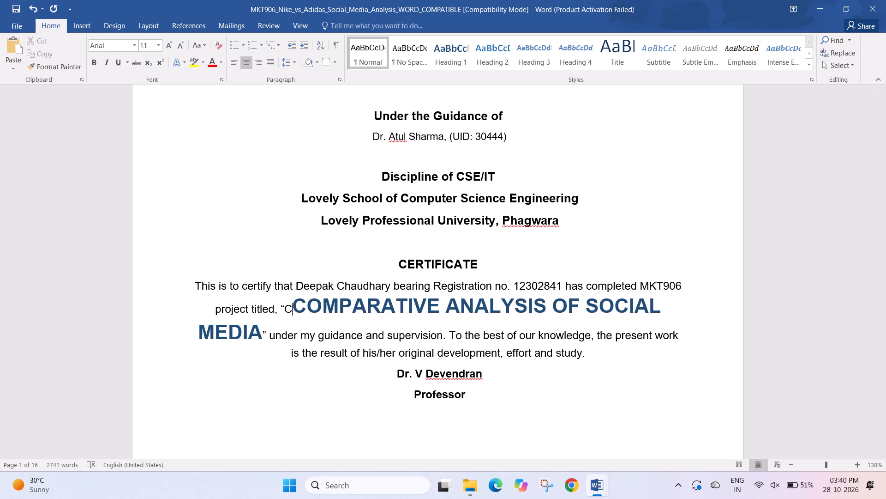
type("om")
type("parative")
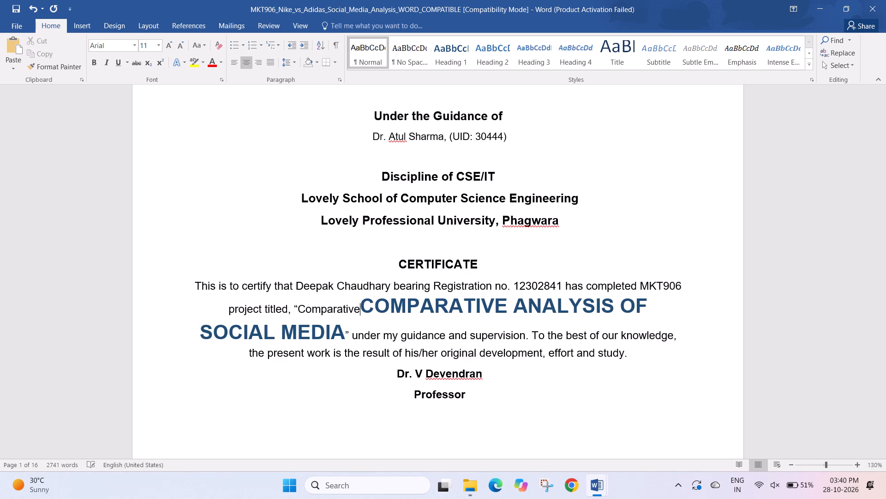
key("space")
type("Ana")
key("l")
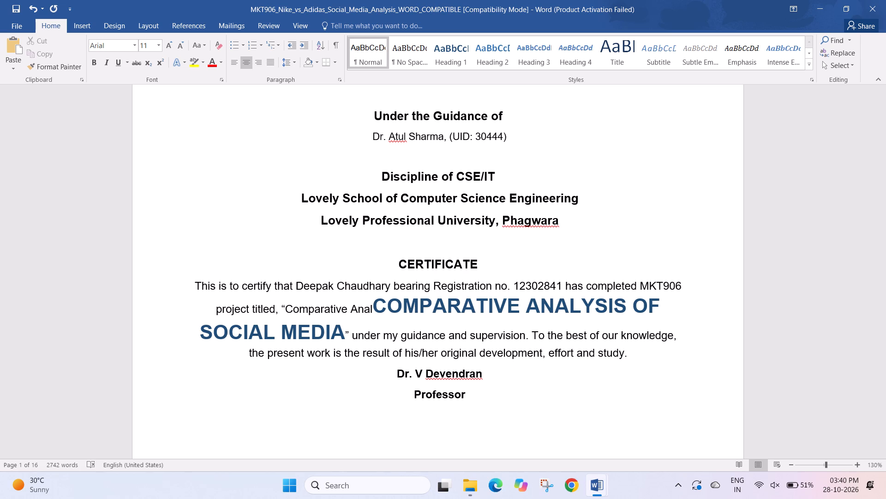
type("ysis")
key("space")
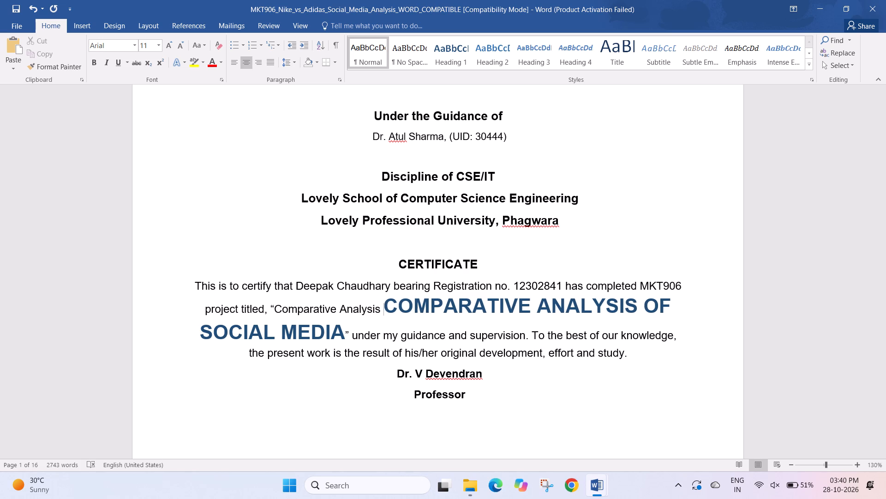
key("o")
type("f")
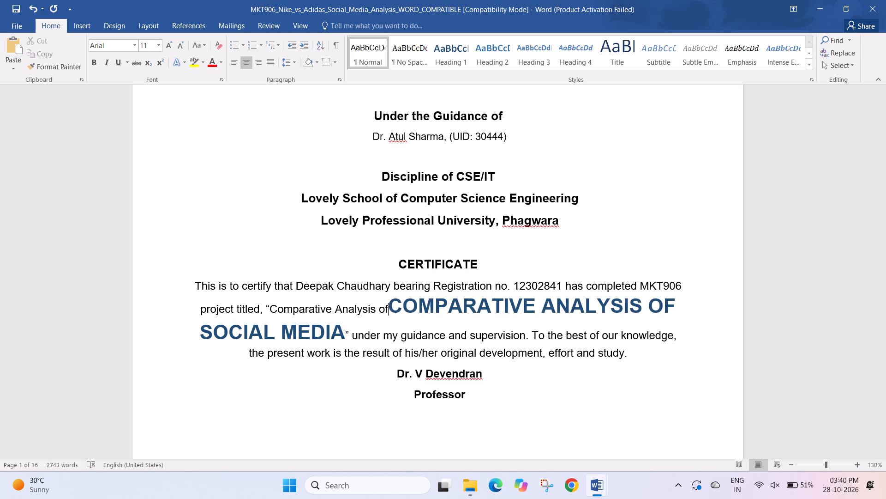
key("space")
type("Socu")
key("BackSpace")
type("ial")
key("space")
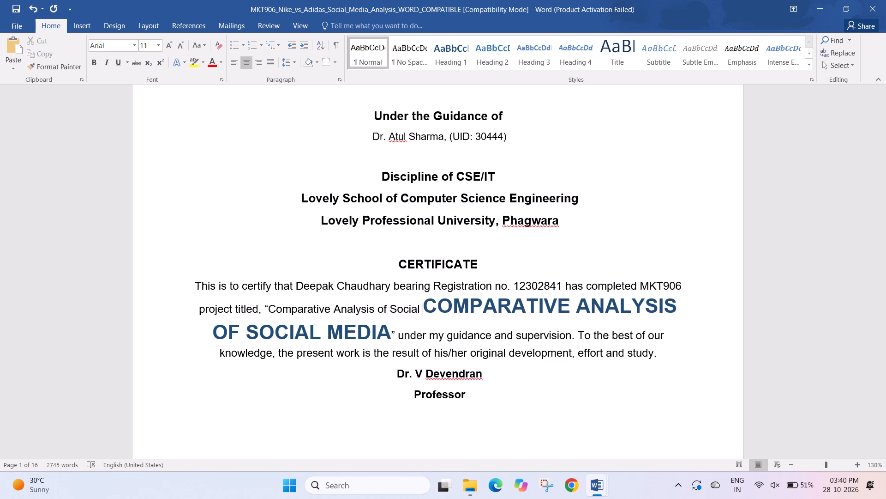
type("Media")
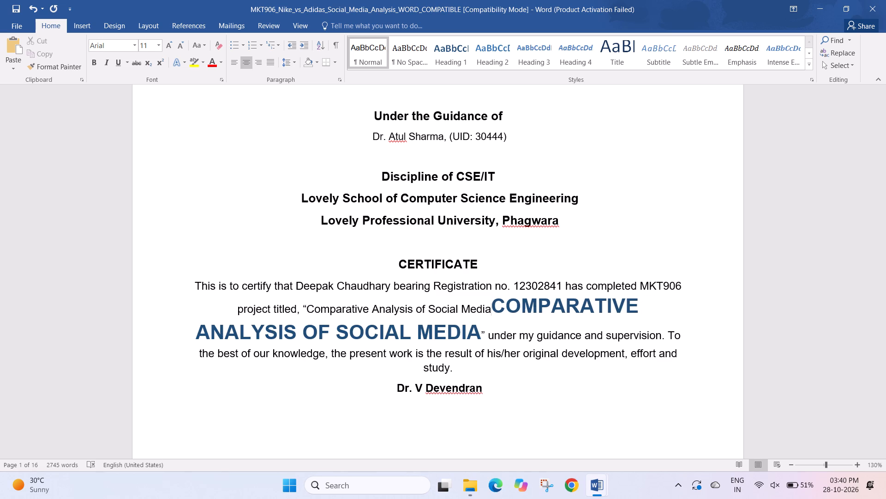
Delete the pasted large blue "COMPARATIVE ANALYSIS OF SOCIAL MEDIA" from the certificate paragraph, keeping the closing quotation mark.
key("shift+Right")
key("shift+Right")
key("shift+Right")
key("shift+Right")
key("shift+Right")
key("shift+Right")
key("shift+Right")
key("shift+Right")
key("shift+Right")
key("shift+Right")
key("shift+Right")
key("shift+Right")
key("shift+Right")
key("shift+Right")
key("shift+Right")
key("shift+Right")
key("shift+Right")
key("shift+Right")
key("shift+Right")
key("shift+Right")
key("shift+Right")
key("shift+Right")
key("shift+Right")
key("shift+Right")
key("shift+Right")
key("shift+Right")
key("shift+Right")
key("shift+Right")
key("shift+Right")
key("shift+Right")
key("shift+Right")
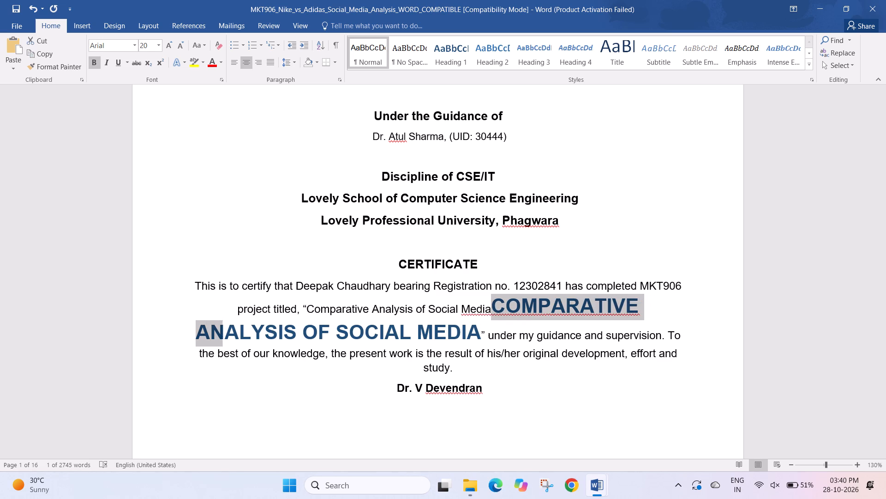
key("shift+Right")
key("shift+Right")
key("shift+Right")
key("shift+Right")
key("shift+Right")
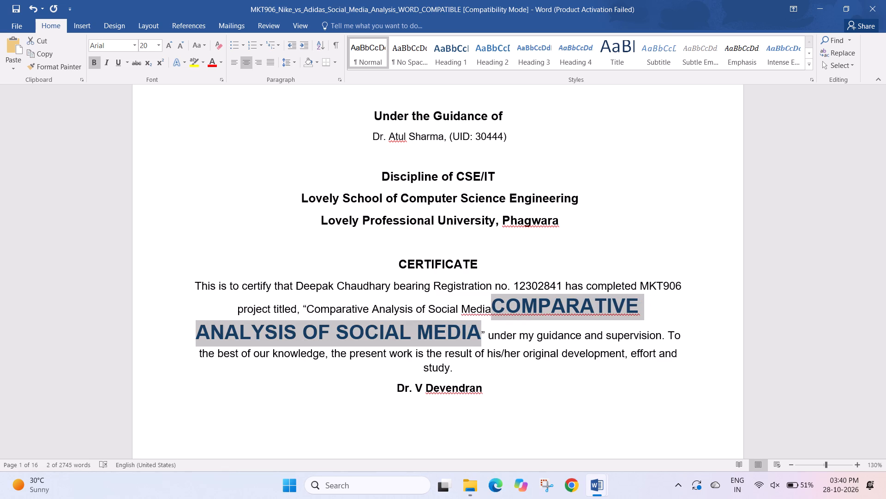
key("shift+Right")
key("shift+Left")
key("BackSpace")
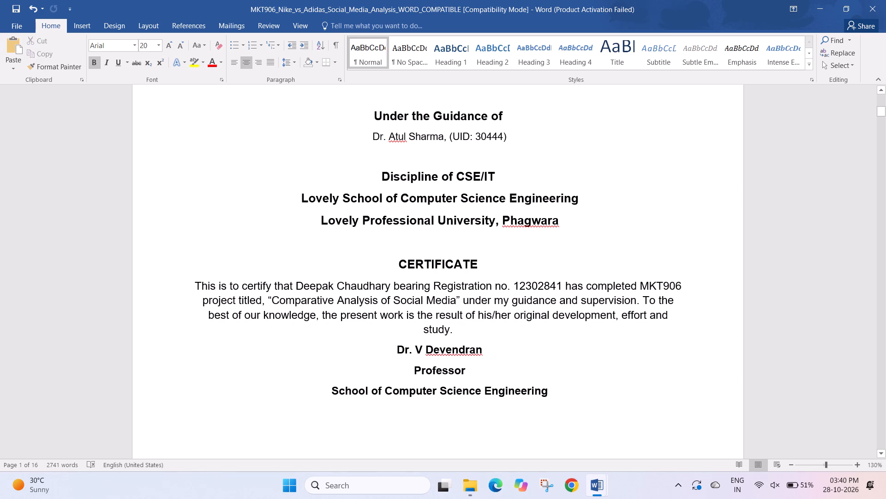
Place the cursor at the start of the cover title's second line, "MARKETING STRATEGIES".
scroll(369, 314, "up", 2)
scroll(369, 314, "down", 1)
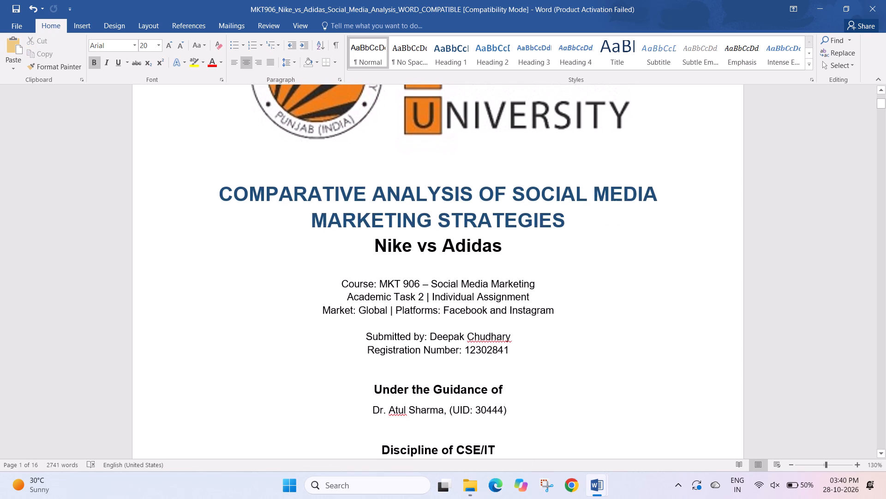
double_click(314, 219)
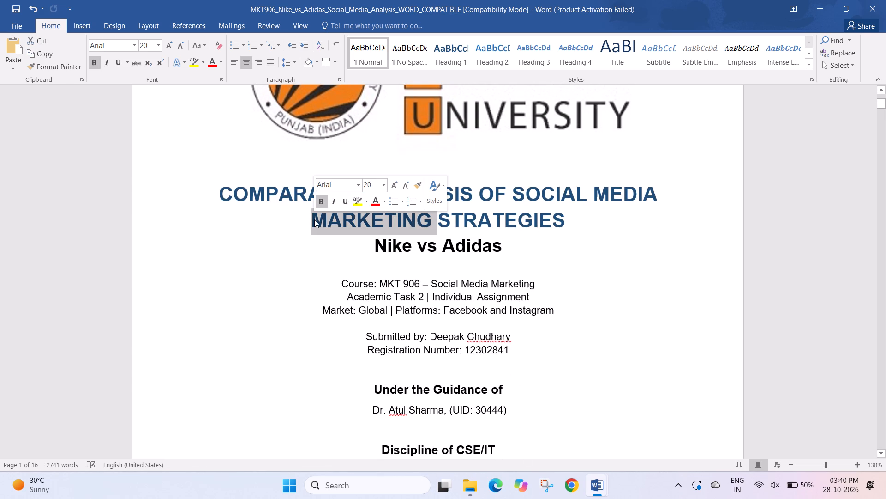
left_click(314, 219)
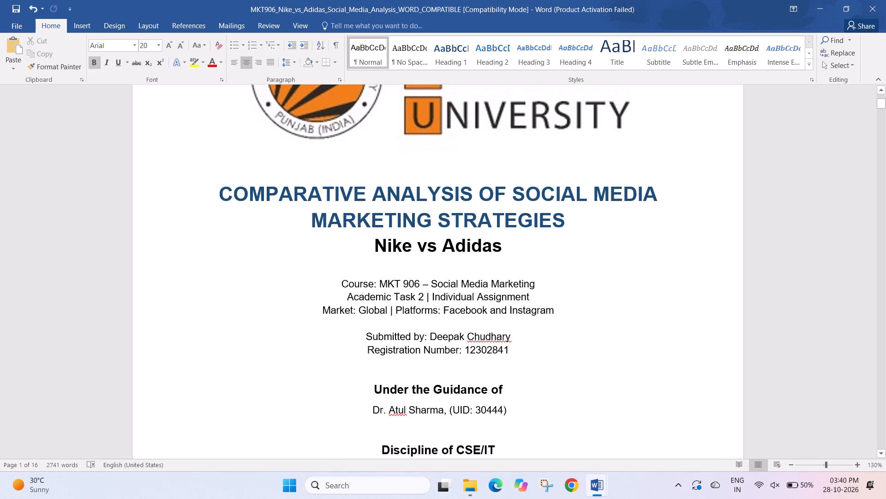
left_click(312, 219)
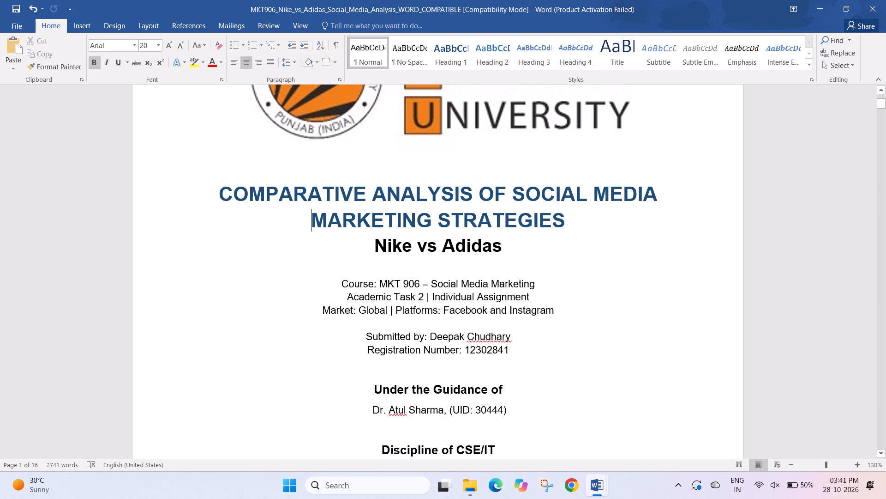
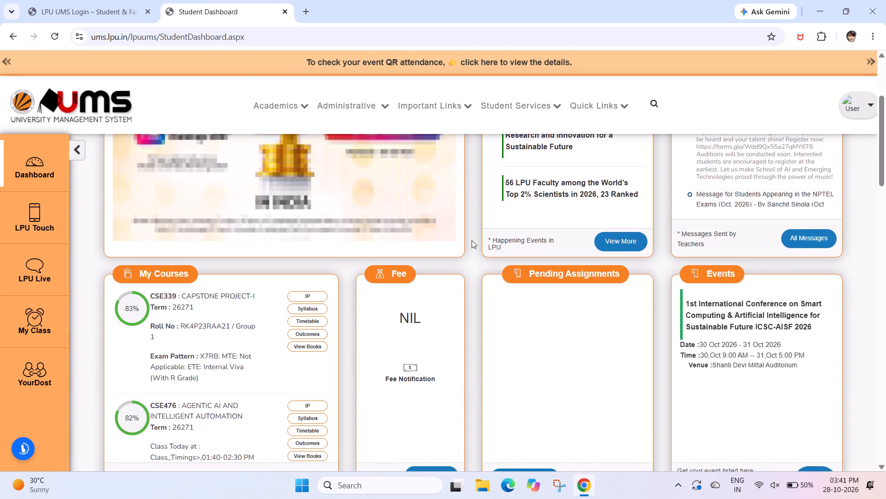
Check the submission deadline of the pending MKT906 assignment on the student dashboard.
scroll(472, 240, "down", 1)
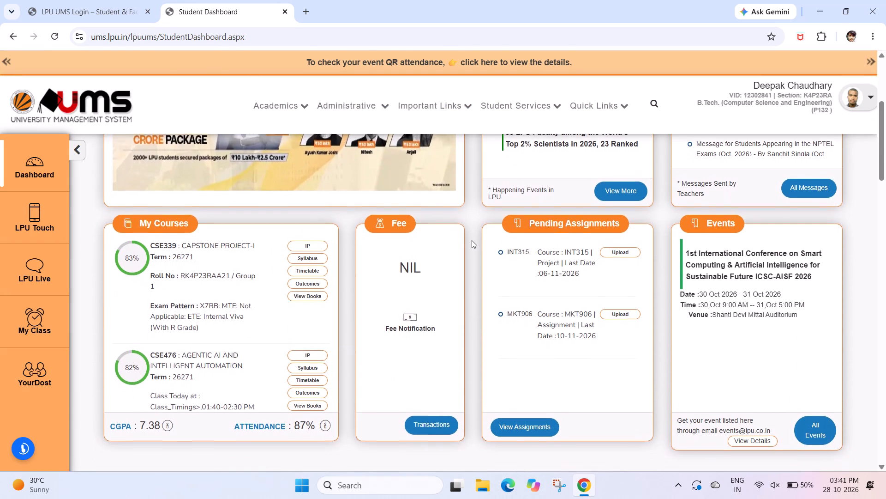
scroll(472, 240, "down", 1)
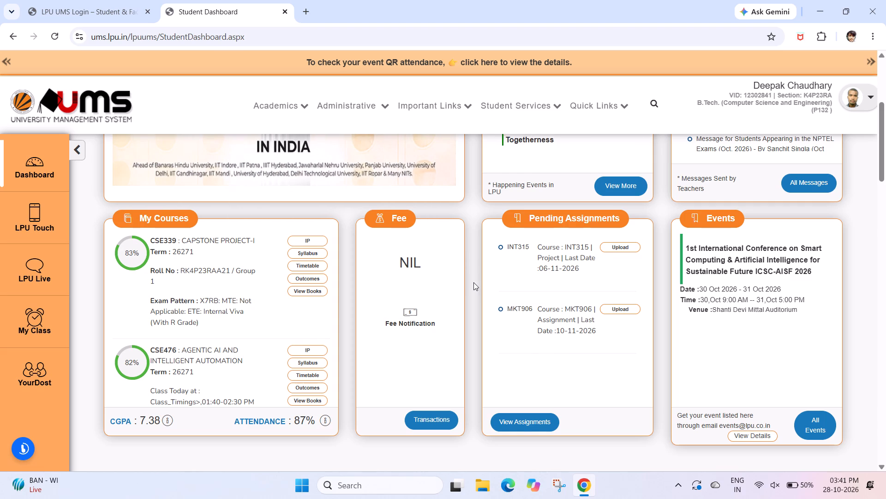
scroll(473, 282, "up", 1)
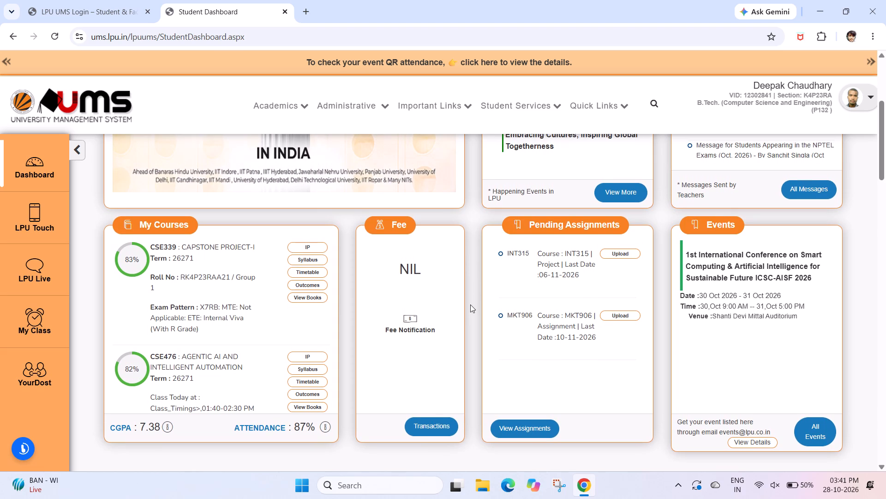
scroll(473, 329, "up", 1)
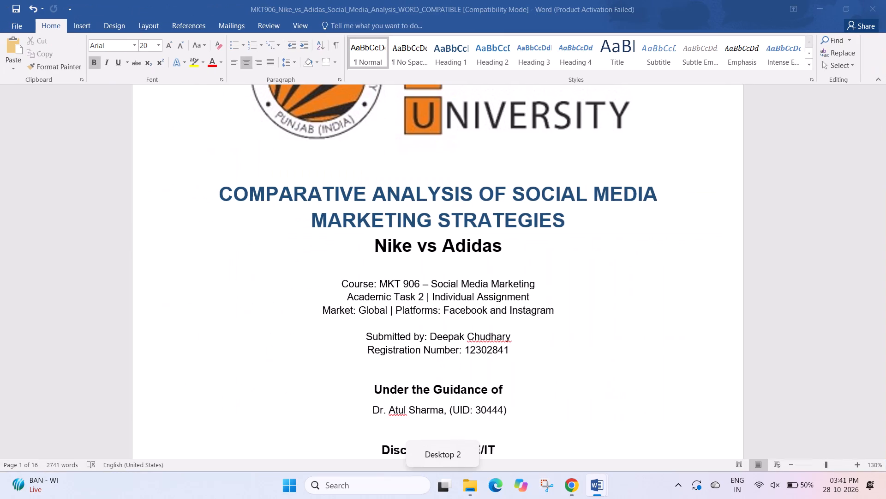
Switch to the Nike vs Adidas report in Word and set the day in the date below the declaration to 10th.
scroll(290, 238, "down", 2)
scroll(283, 296, "down", 1)
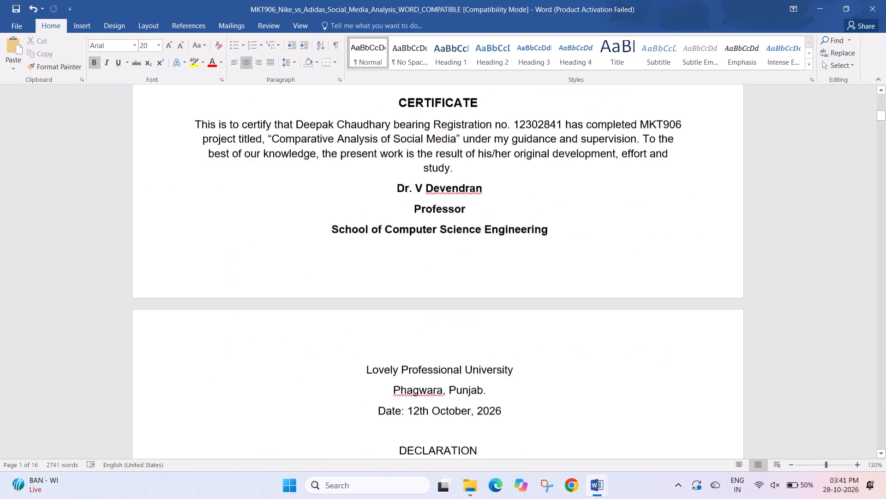
scroll(283, 296, "down", 3)
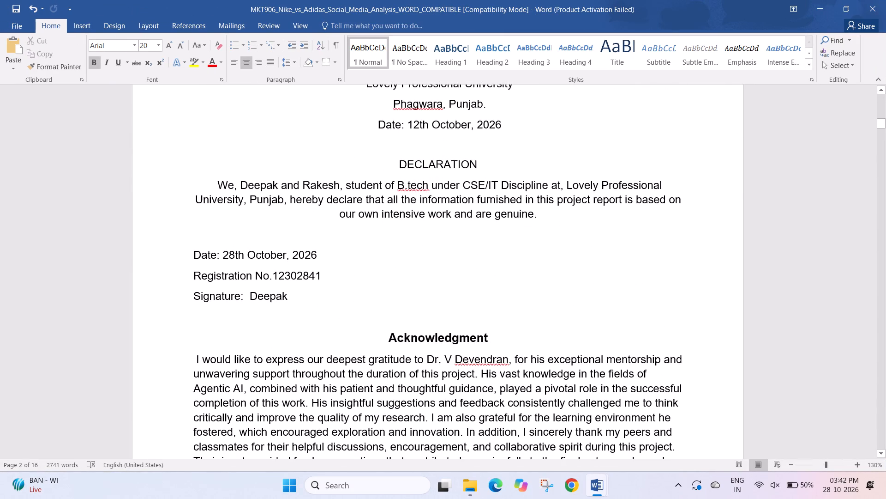
left_click(235, 257)
key("BackSpace")
key("BackSpace")
type("10")
Replace the month in the date below the declaration with November, keeping the comma and year.
key("Right")
key("Right")
key("Right")
key("Right")
key("Right")
key("Right")
key("Right")
key("Right")
key("Right")
key("Right")
key("Right")
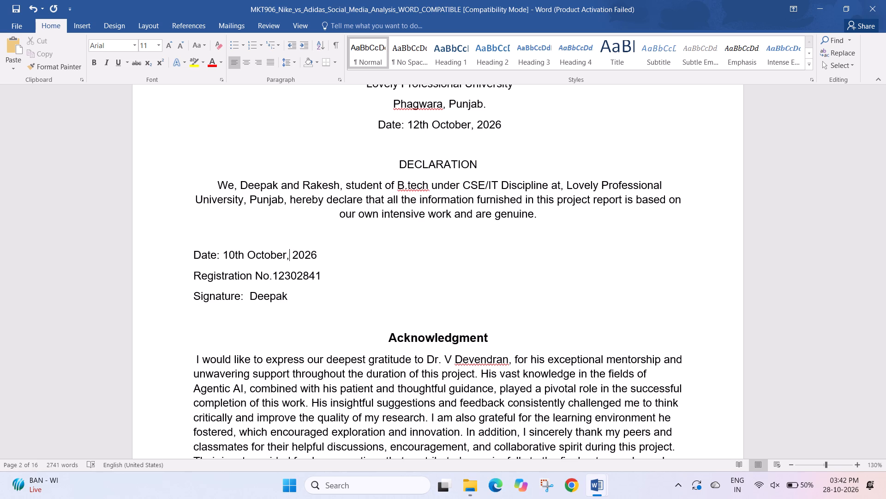
key("Left")
key("BackSpace")
key("BackSpace")
key("BackSpace")
key("BackSpace")
key("BackSpace")
key("BackSpace")
key("BackSpace")
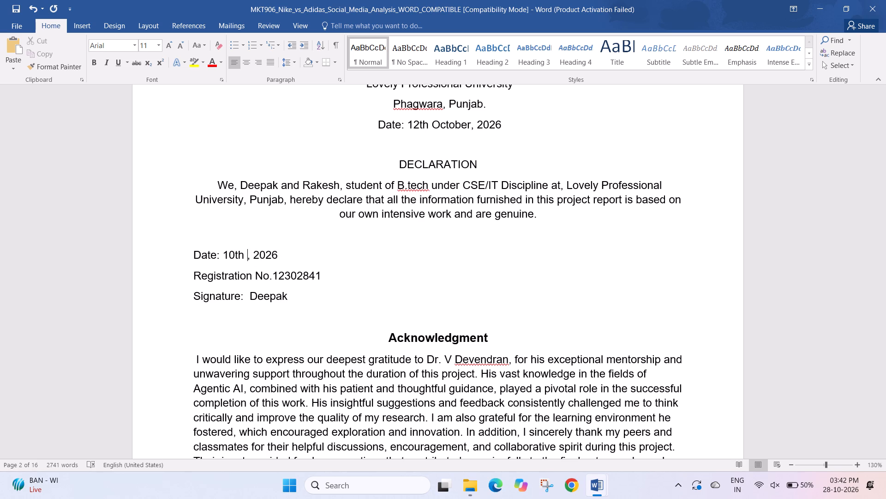
type("Nomber")
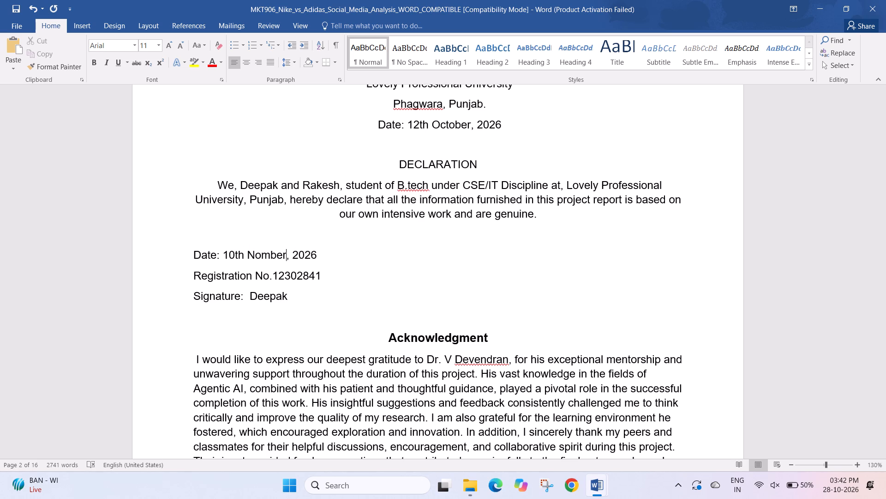
key("BackSpace")
key("BackSpace")
key("BackSpace")
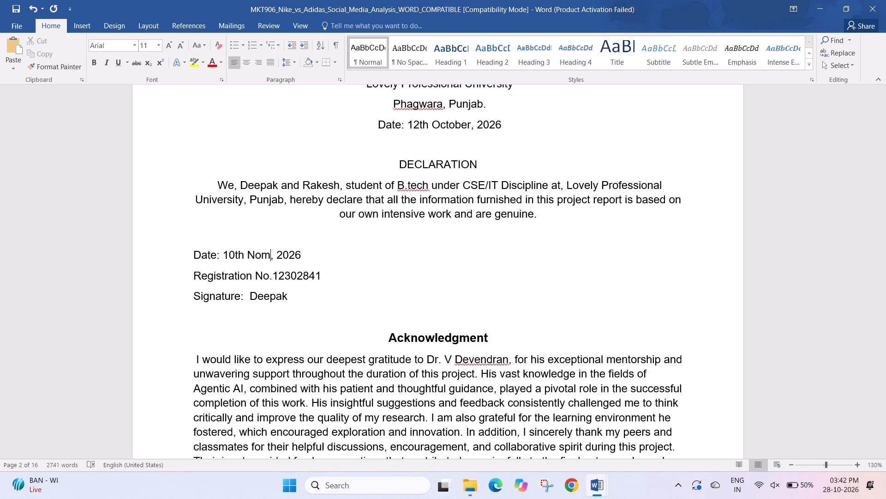
type("ver")
key("BackSpace")
key("BackSpace")
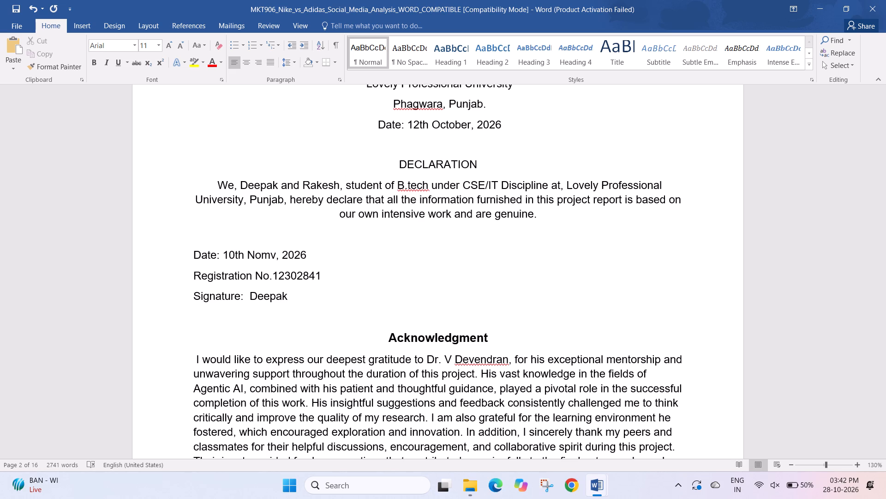
key("BackSpace")
type("ver")
key("BackSpace")
key("BackSpace")
key("BackSpace")
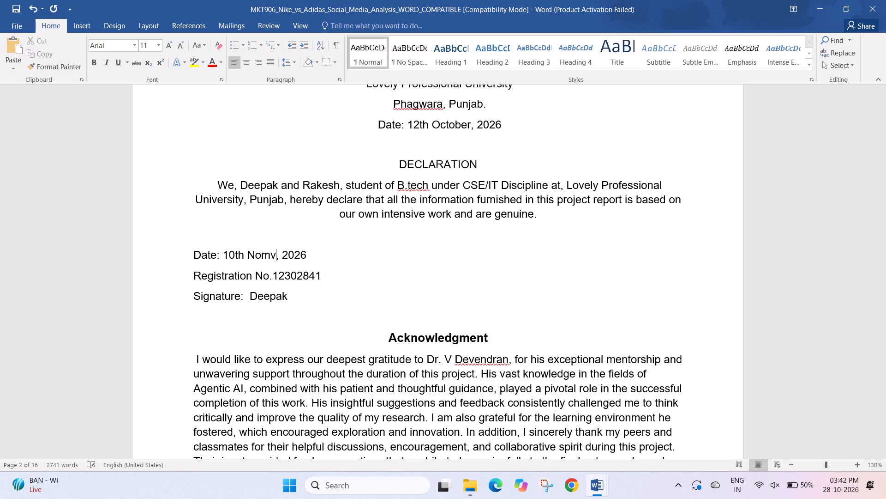
key("BackSpace")
type("vember")
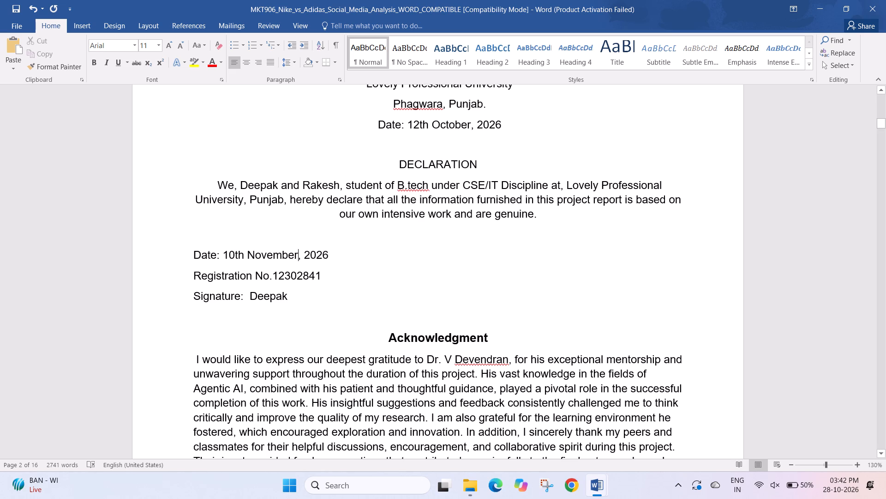
Extend the project title quoted in the certificate paragraph with "Marketing Strategies" after "Social Media", inside the closing quotation mark.
scroll(330, 281, "down", 2)
scroll(330, 281, "up", 1)
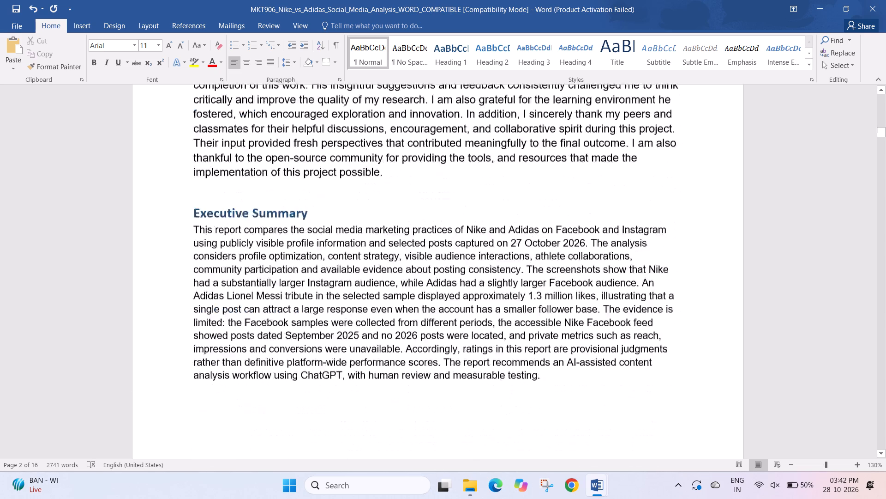
scroll(330, 281, "up", 2)
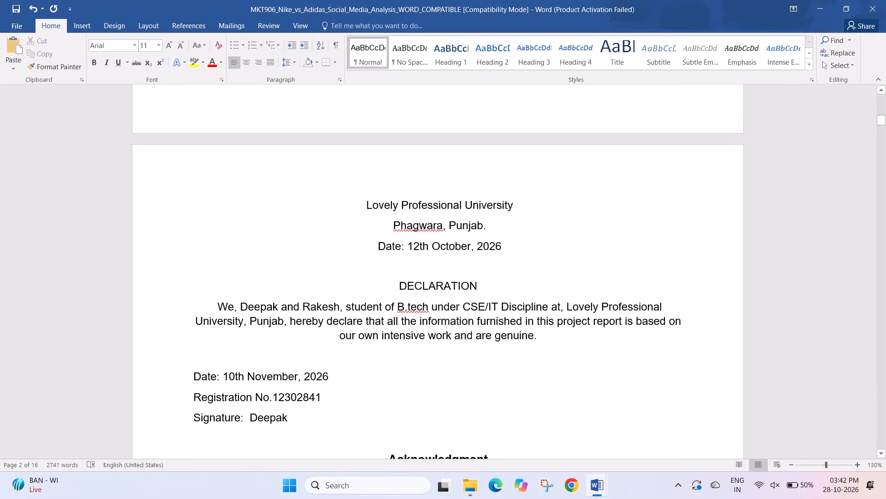
scroll(330, 281, "up", 3)
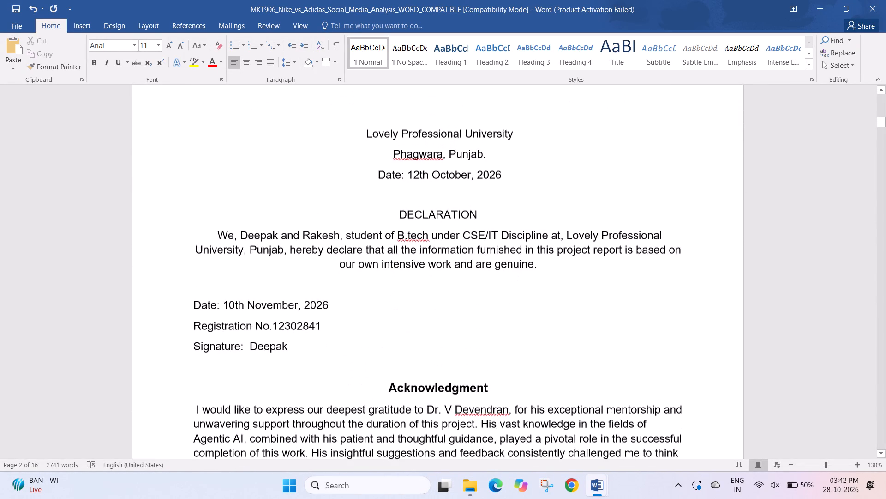
scroll(330, 281, "up", 1)
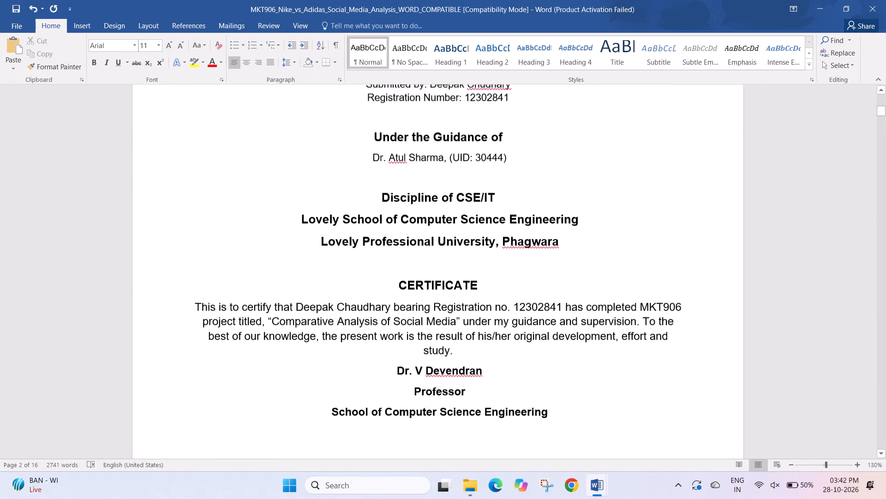
scroll(330, 281, "up", 1)
scroll(330, 281, "down", 1)
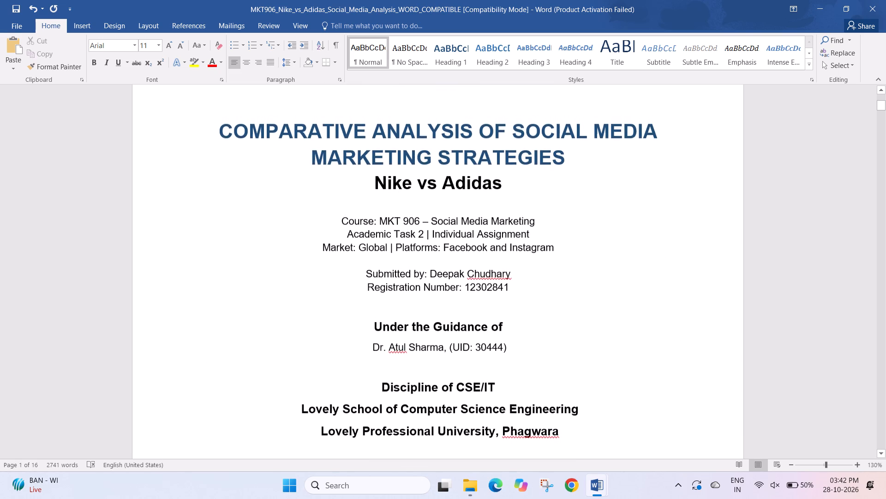
scroll(330, 281, "down", 1)
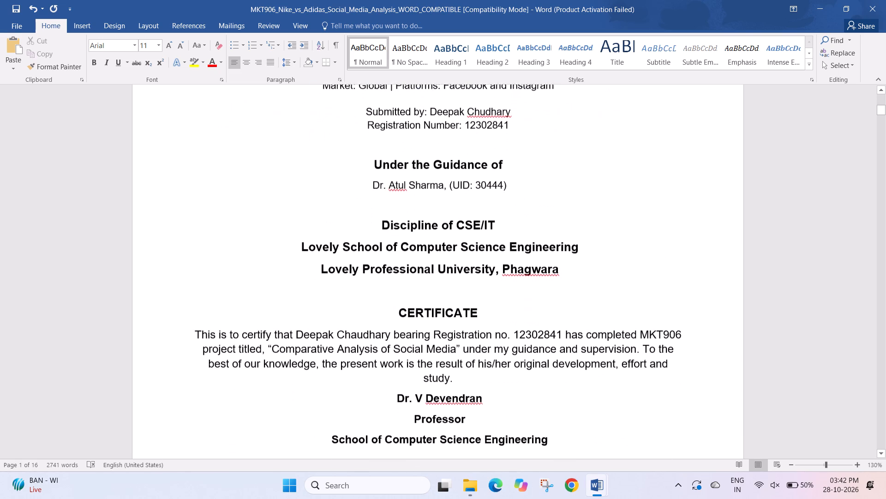
scroll(330, 281, "down", 1)
left_click(457, 333)
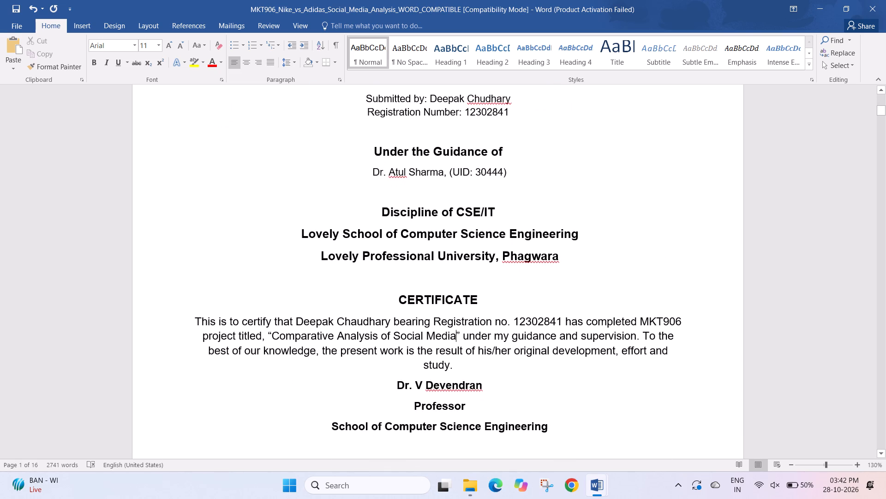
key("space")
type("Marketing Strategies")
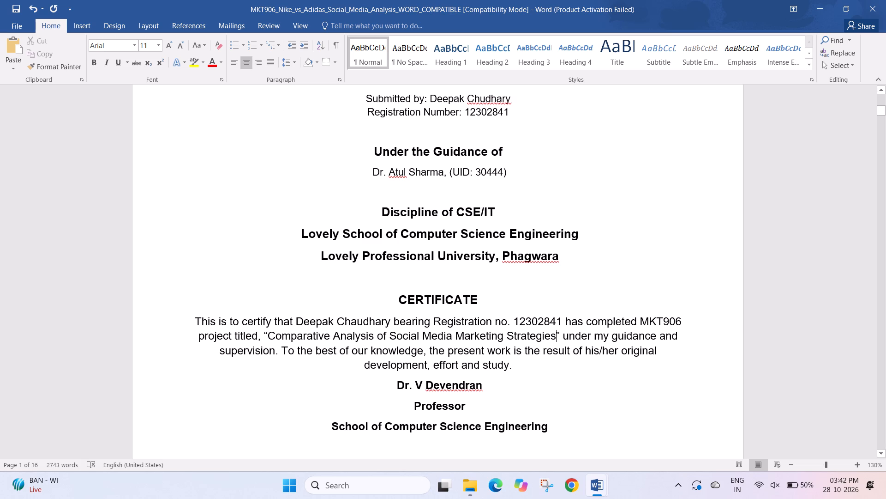
Replace the professor's name below the certificate paragraph with the guide's name given on the cover, keeping the "Dr." title.
scroll(426, 374, "down", 1)
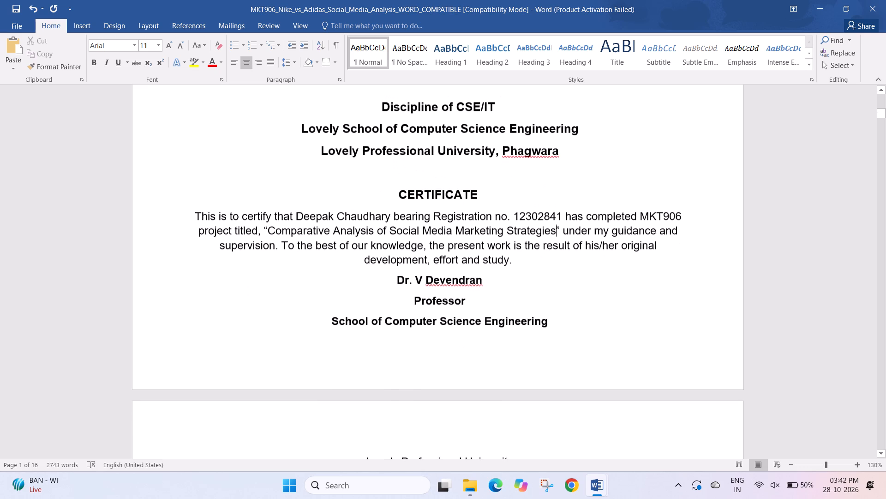
left_click(483, 283)
key("BackSpace")
key("BackSpace")
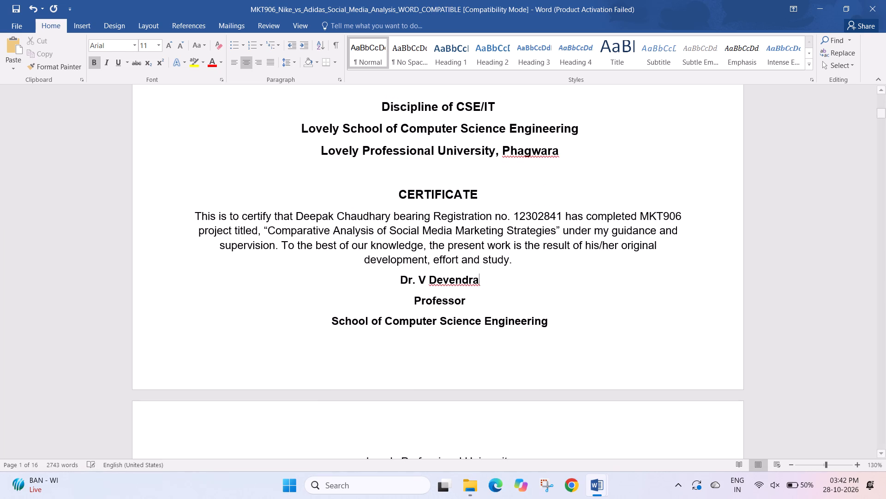
key("BackSpace")
key("BackSpace")
key("BackSpace")
key("BackSpace")
key("BackSpace")
key("BackSpace")
key("BackSpace")
key("BackSpace")
key("BackSpace")
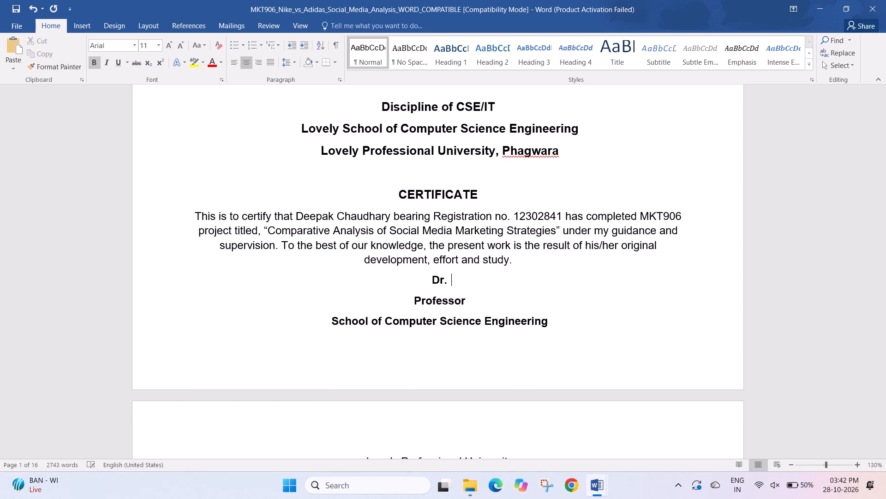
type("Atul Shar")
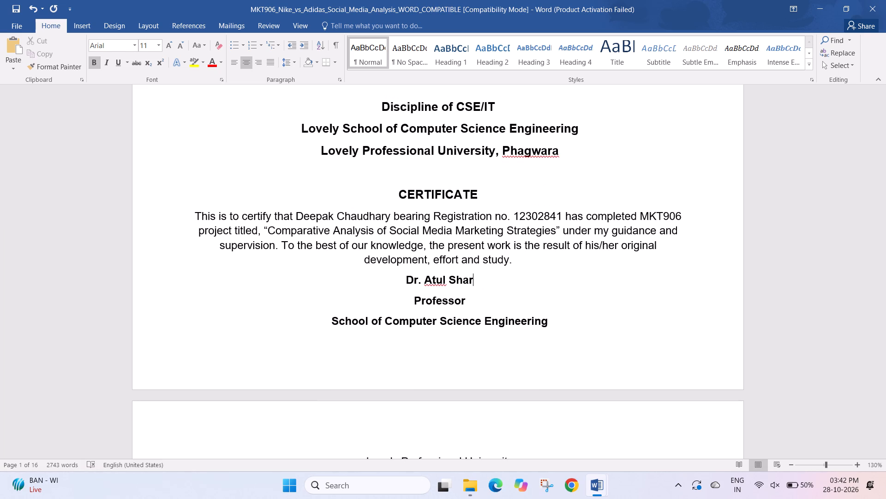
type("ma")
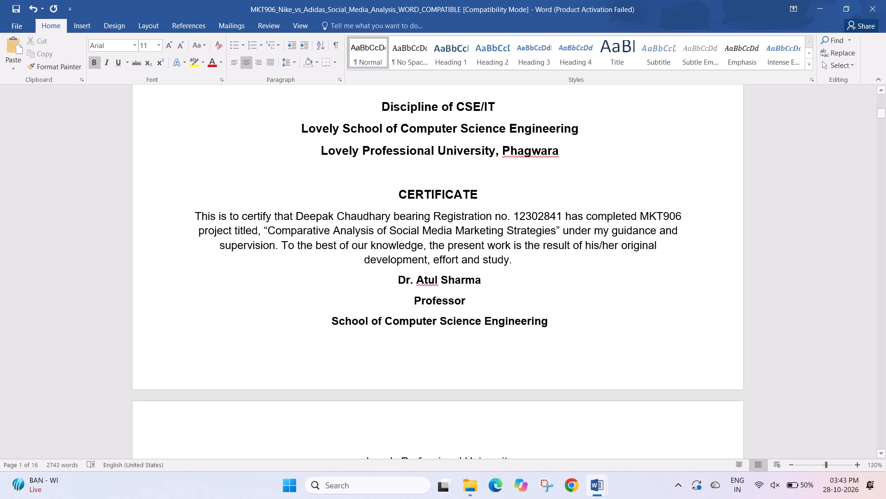
Replace the month in the date above the DECLARATION heading with November, keeping the day, comma and year.
scroll(538, 276, "down", 2)
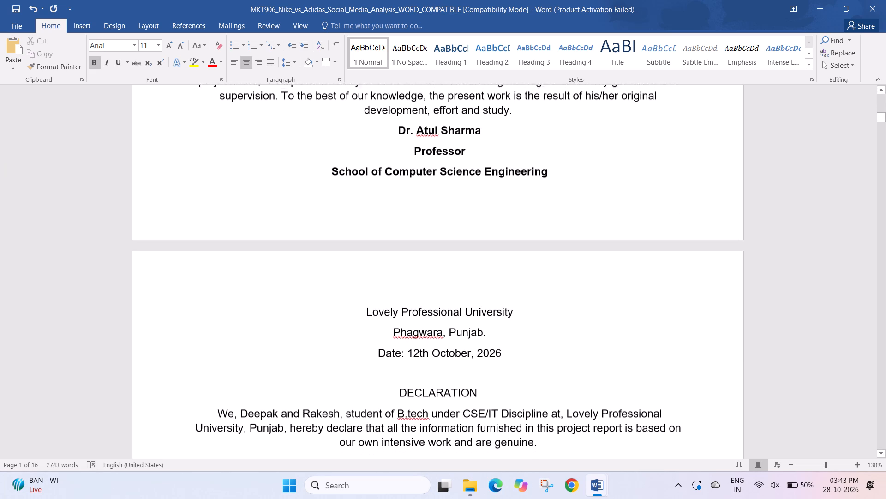
scroll(538, 276, "down", 1)
left_click(467, 342)
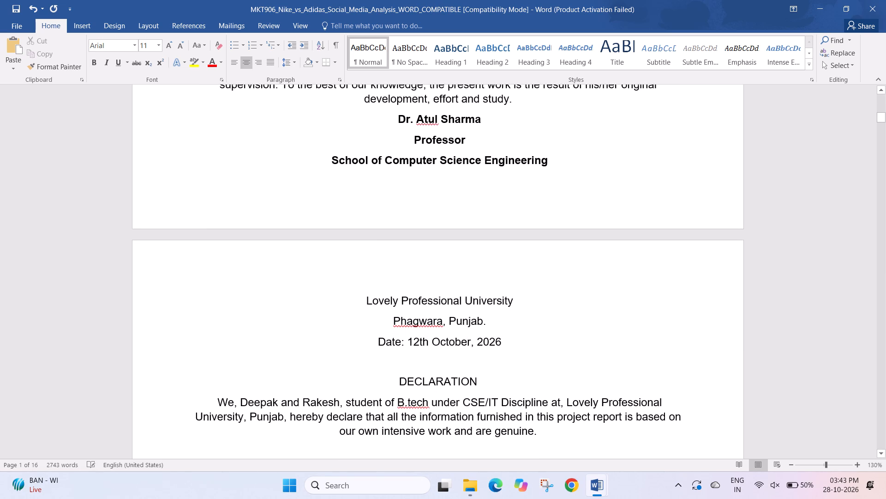
left_click(469, 344)
key("BackSpace")
key("BackSpace")
key("BackSpace")
key("BackSpace")
key("BackSpace")
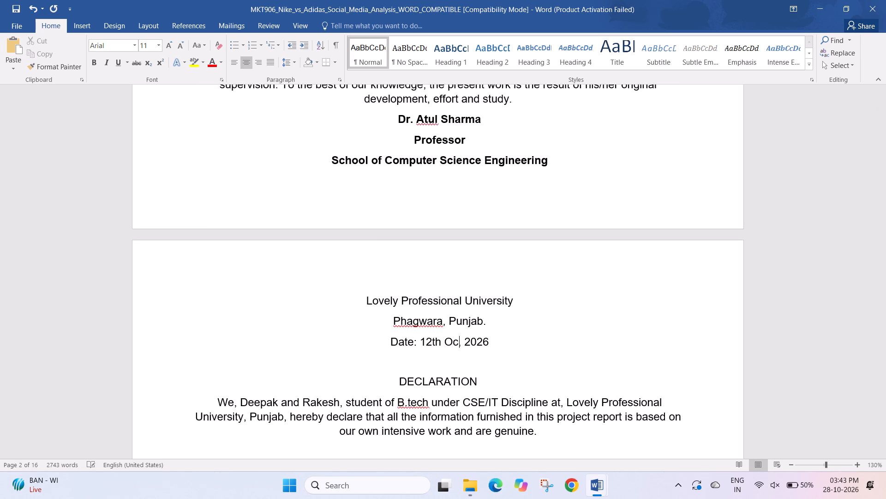
key("BackSpace")
key("BackSpace")
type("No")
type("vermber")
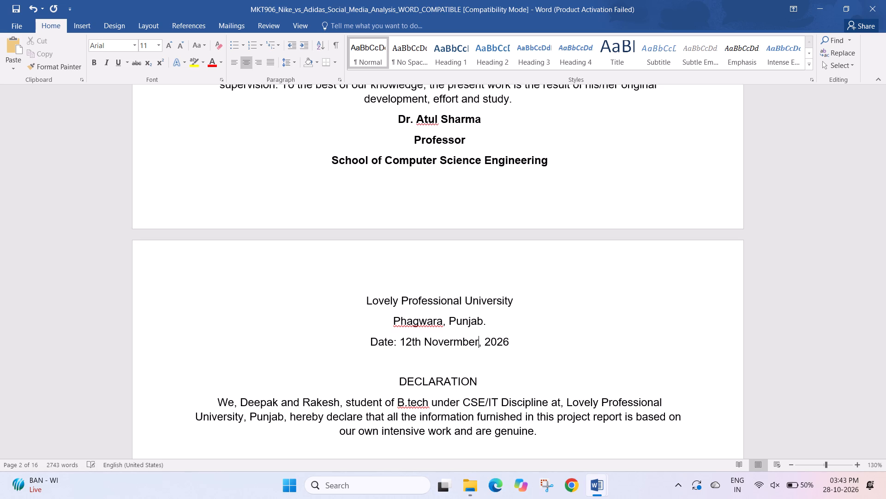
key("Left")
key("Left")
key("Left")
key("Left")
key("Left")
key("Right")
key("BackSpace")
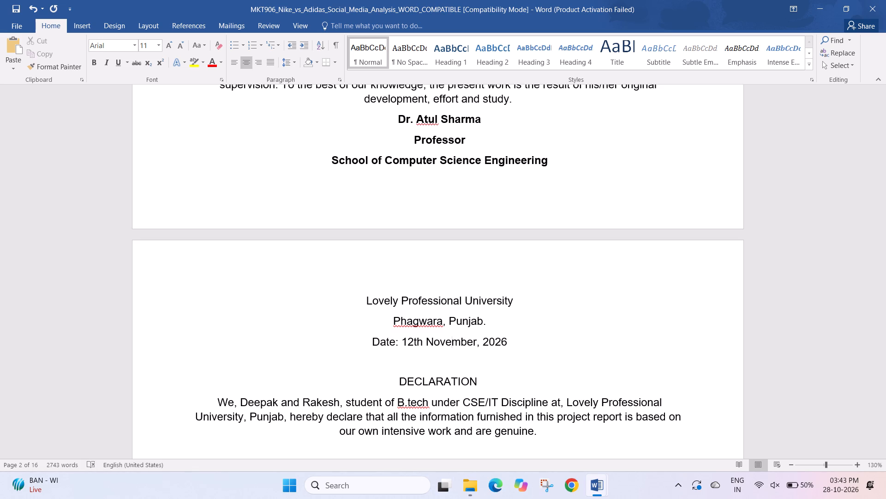
Set the day in the certificate's date line to 10th.
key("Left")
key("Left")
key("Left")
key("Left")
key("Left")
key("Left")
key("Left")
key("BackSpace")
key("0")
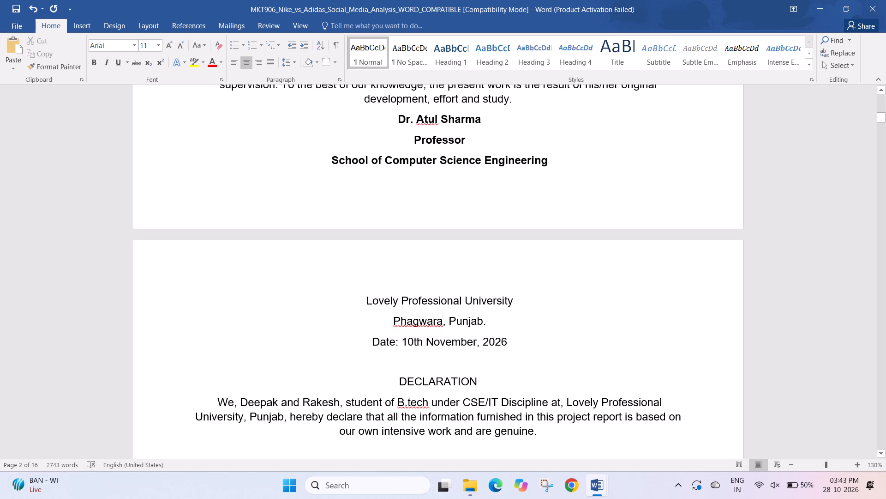
Remove the second student's name and the joining "and" from the declaration's opening sentence, leaving only the first student named.
scroll(511, 352, "down", 1)
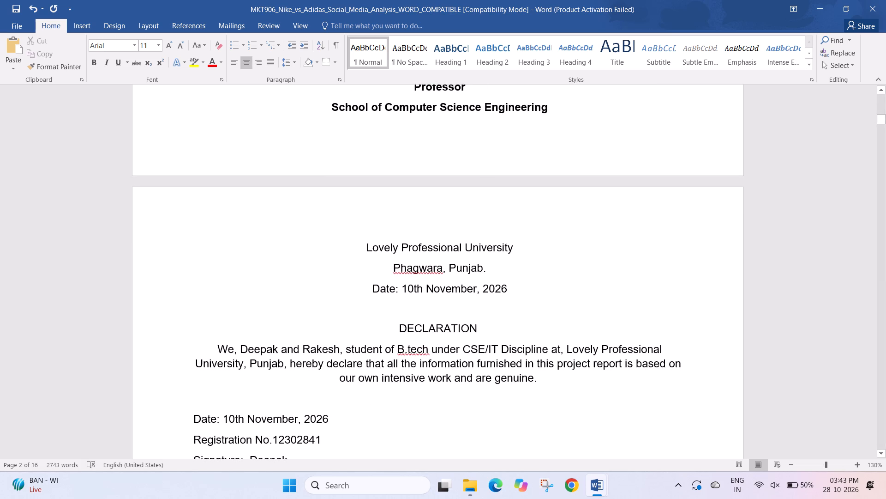
scroll(445, 320, "down", 1)
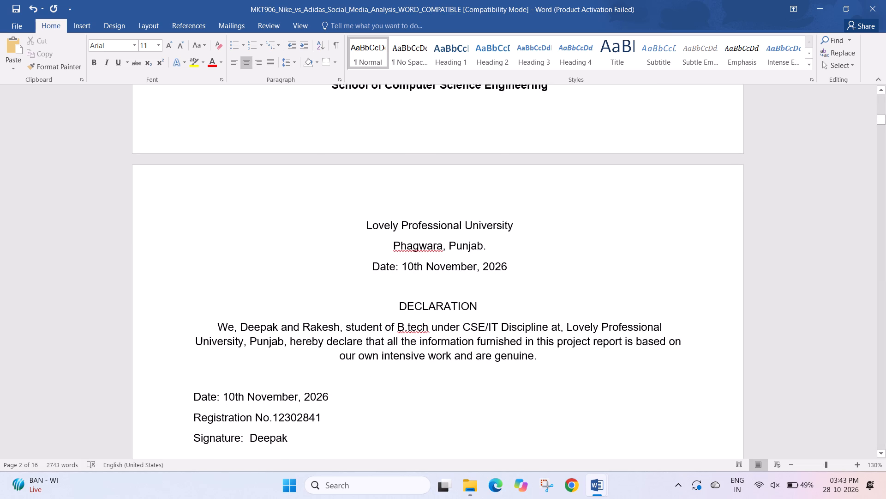
left_click(340, 326)
key("BackSpace")
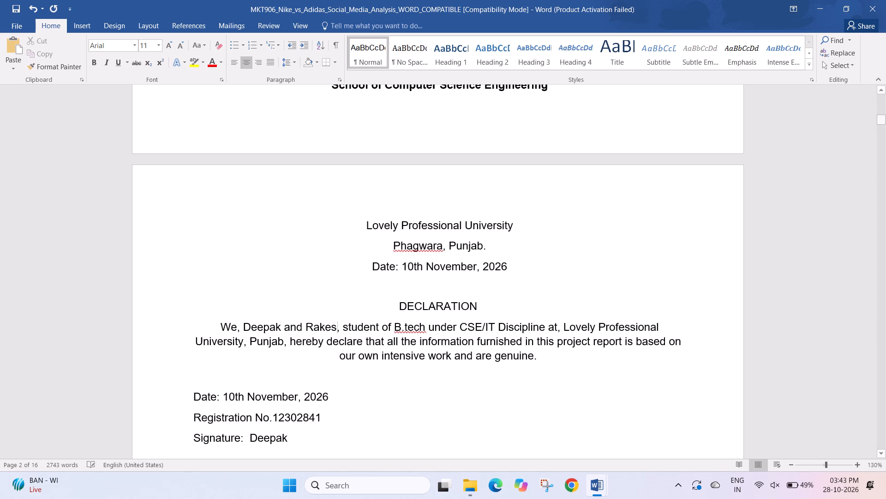
key("BackSpace")
key("BackSpace")
key("BackSpace")
key("BackSpace")
key("BackSpace")
key("BackSpace")
key("BackSpace")
key("BackSpace")
key("BackSpace")
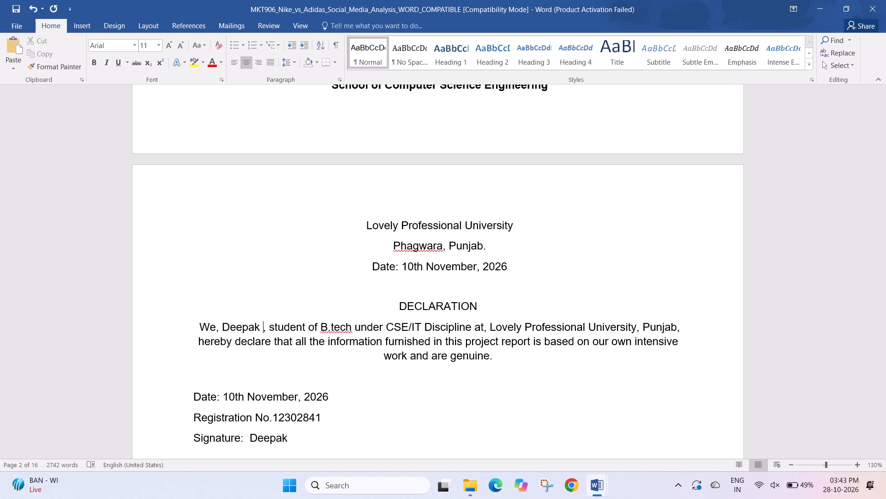
key("BackSpace")
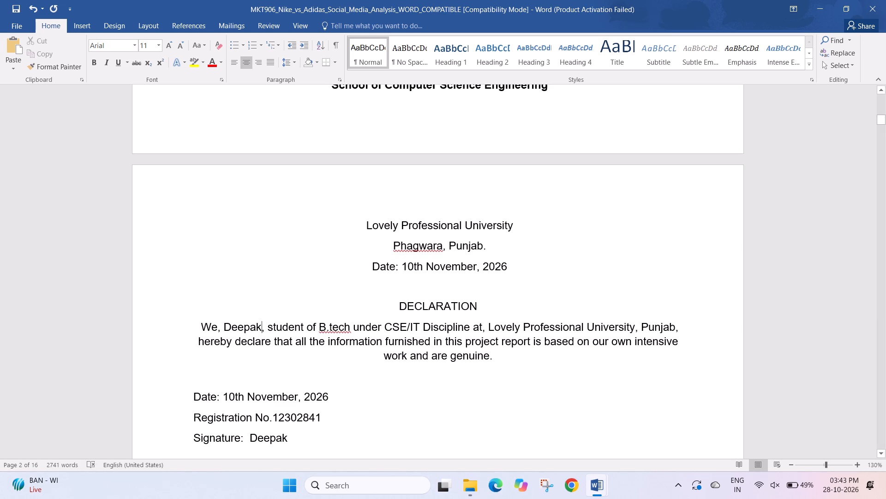
Replace the mentor's name after "Dr." in the Acknowledgment's first sentence with the name of the professor who signs the certificate.
scroll(445, 347, "down", 1)
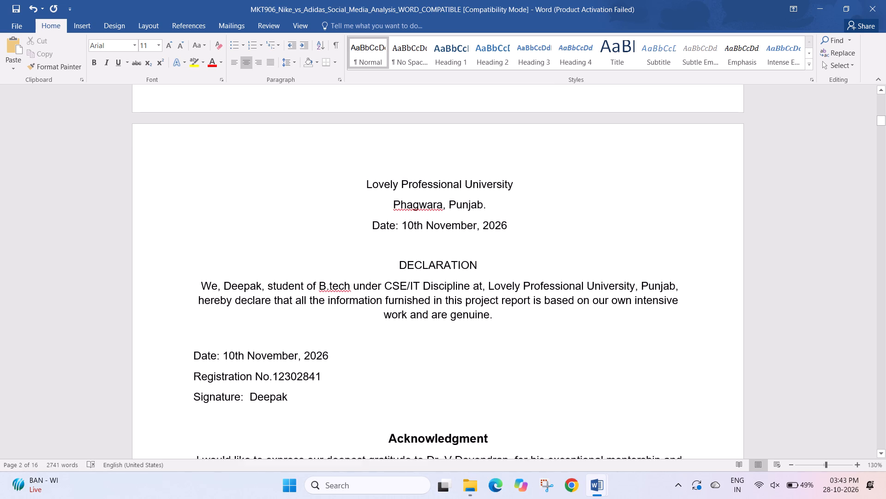
scroll(445, 347, "down", 2)
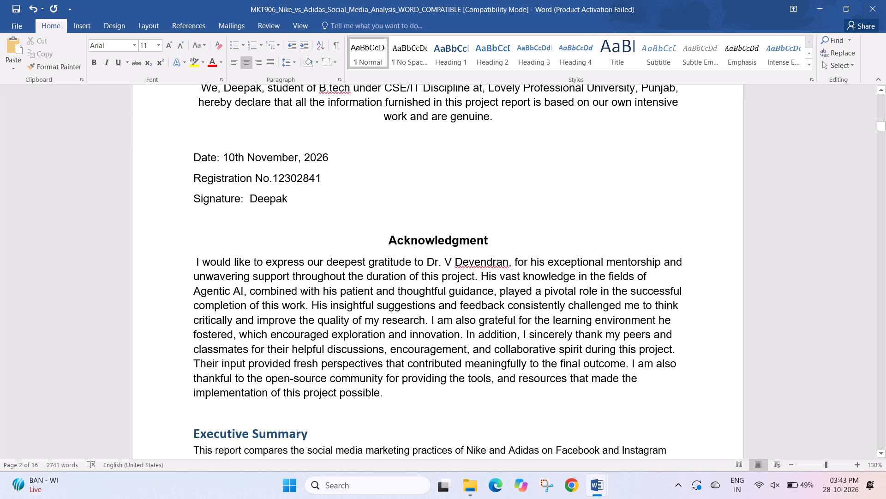
left_click(509, 263)
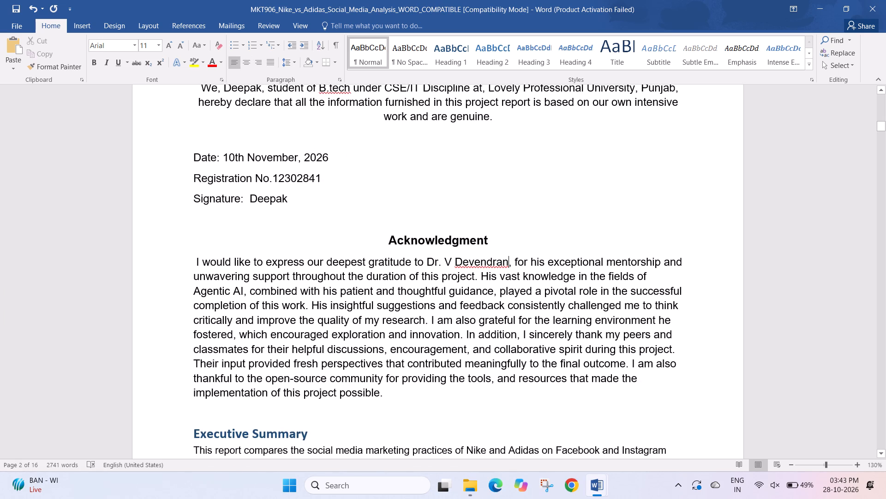
key("BackSpace")
key("BackSpace")
key("BackSpace")
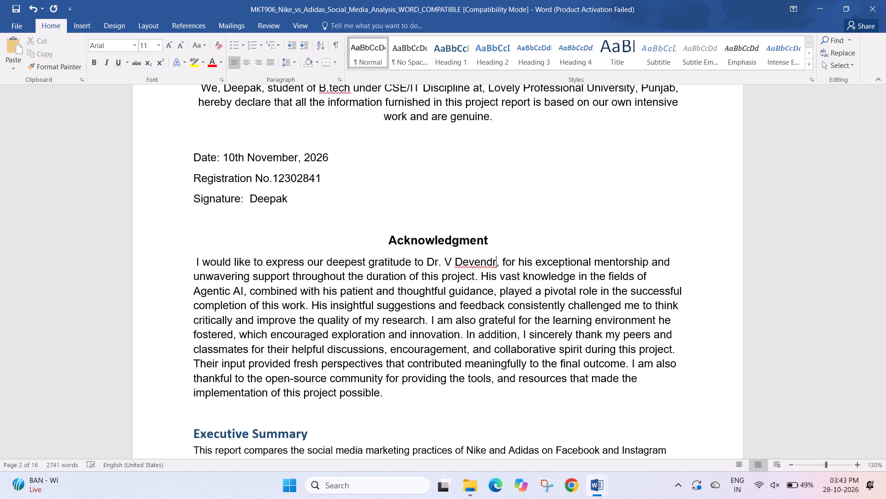
key("BackSpace")
key("BackSpace")
key("BackSpace")
key("BackSpace")
key("BackSpace")
key("BackSpace")
key("BackSpace")
key("BackSpace")
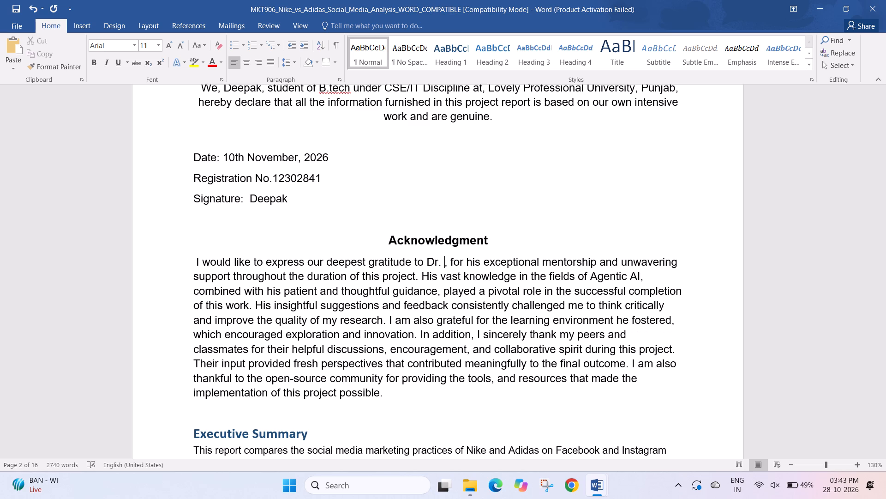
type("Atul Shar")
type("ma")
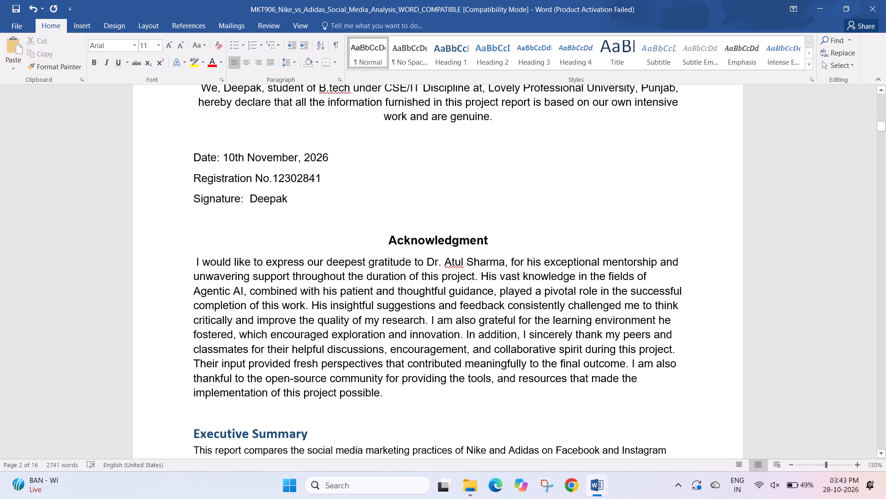
Replace the field of knowledge "Agentic AI" in the Acknowledgment paragraph with "Digital Marketing".
left_click(243, 292)
key("BackSpace")
key("BackSpace")
key("BackSpace")
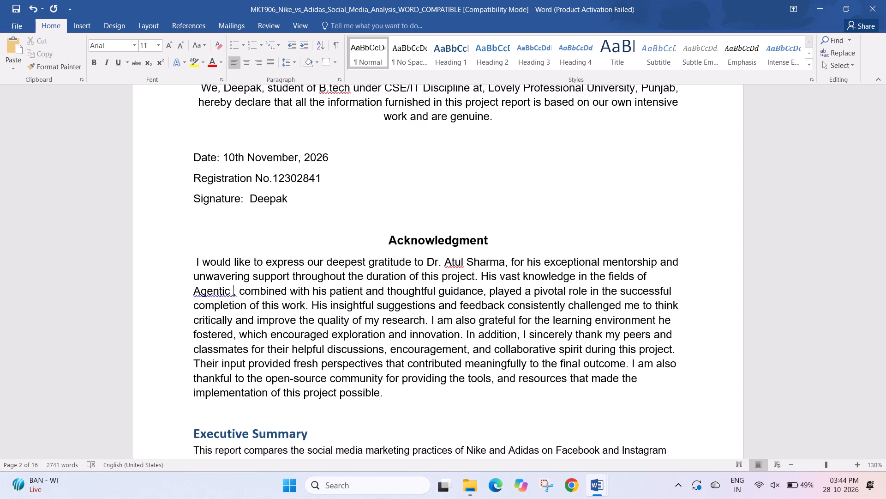
key("BackSpace")
key("BackSpace")
key("BackSpace")
key("BackSpace")
key("BackSpace")
key("BackSpace")
key("BackSpace")
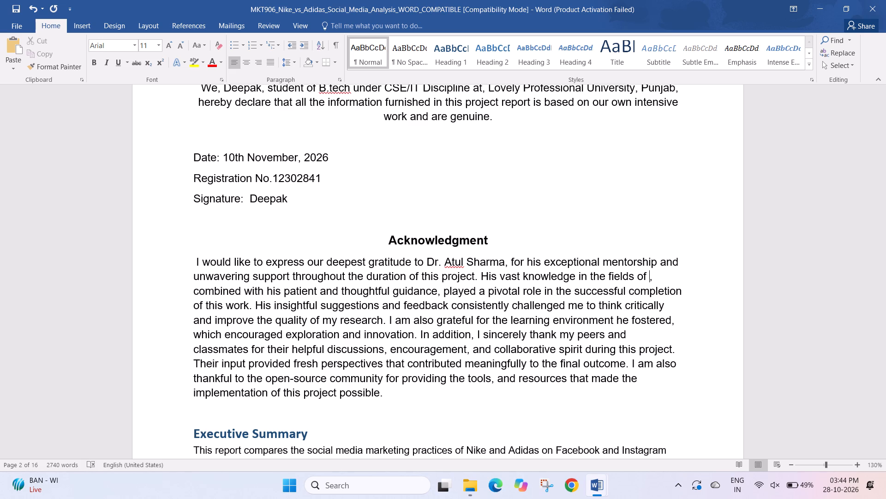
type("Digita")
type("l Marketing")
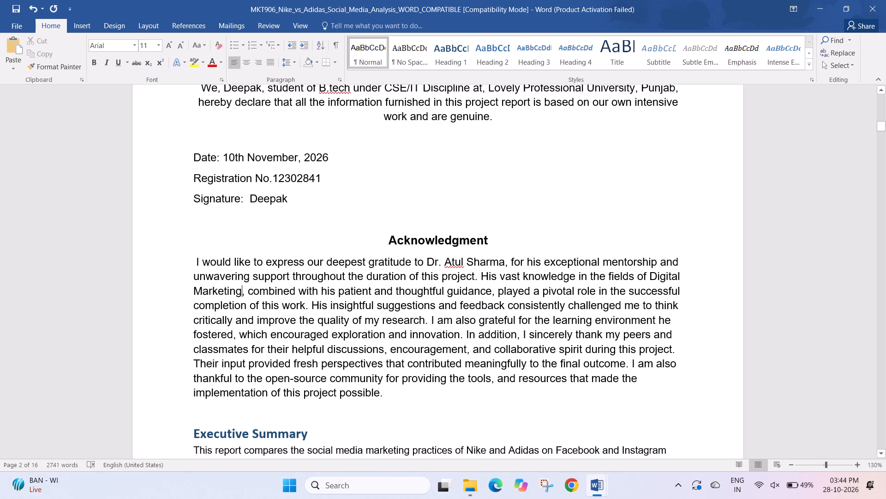
Review the edited declaration and acknowledgment together with the executive summary that follows them.
scroll(474, 352, "down", 2)
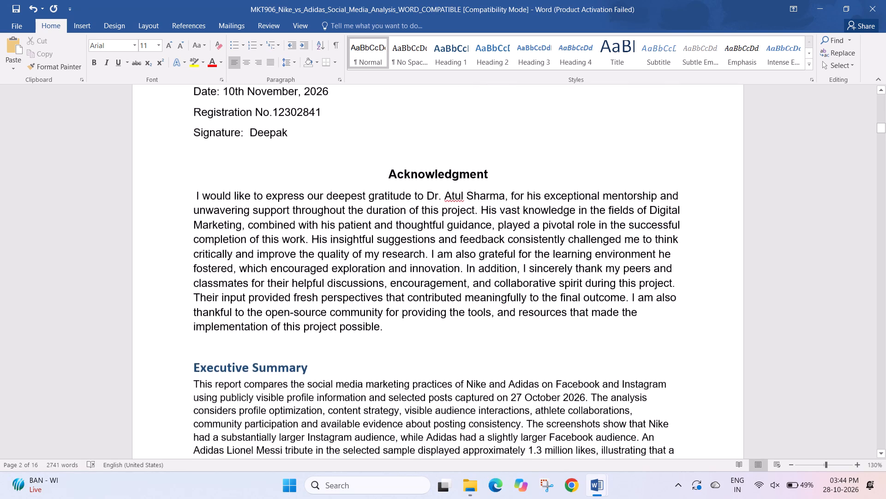
scroll(474, 352, "down", 1)
scroll(474, 352, "up", 1)
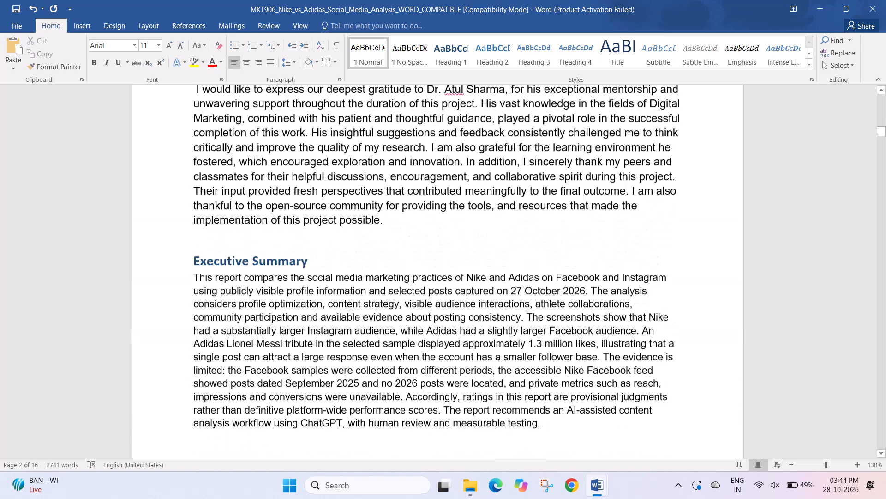
scroll(474, 352, "up", 3)
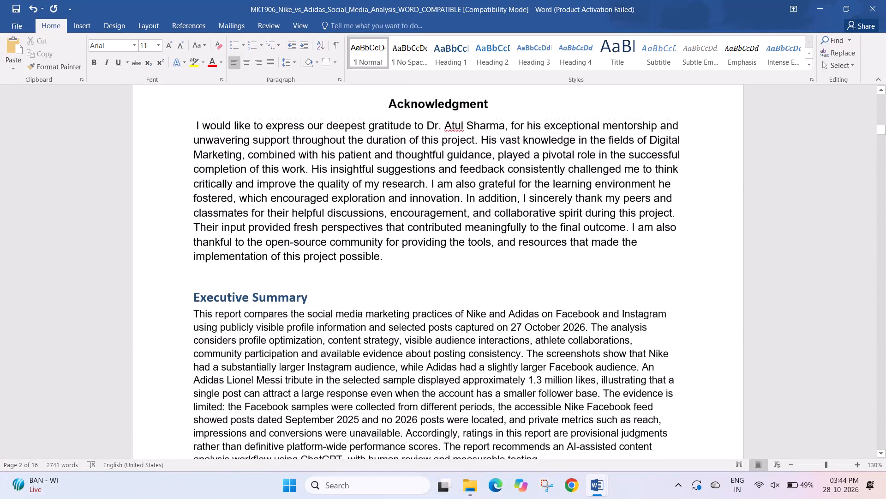
scroll(474, 352, "up", 1)
scroll(474, 352, "right", 1)
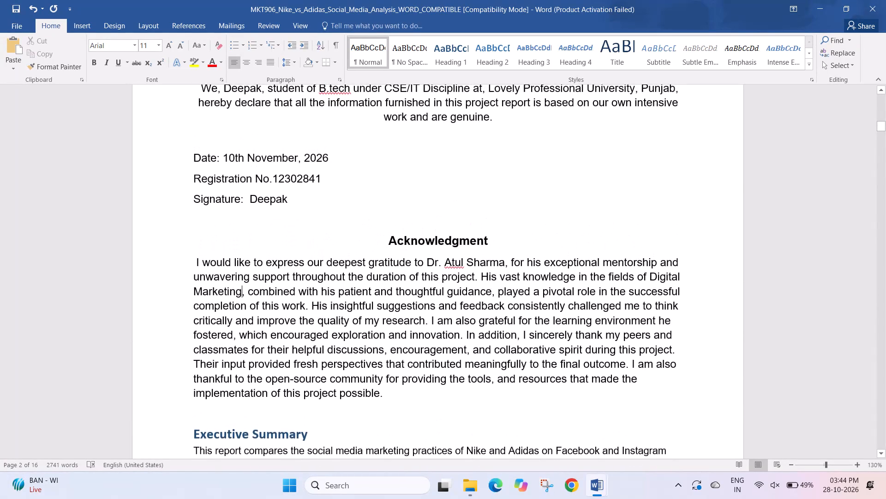
scroll(474, 352, "right", 2)
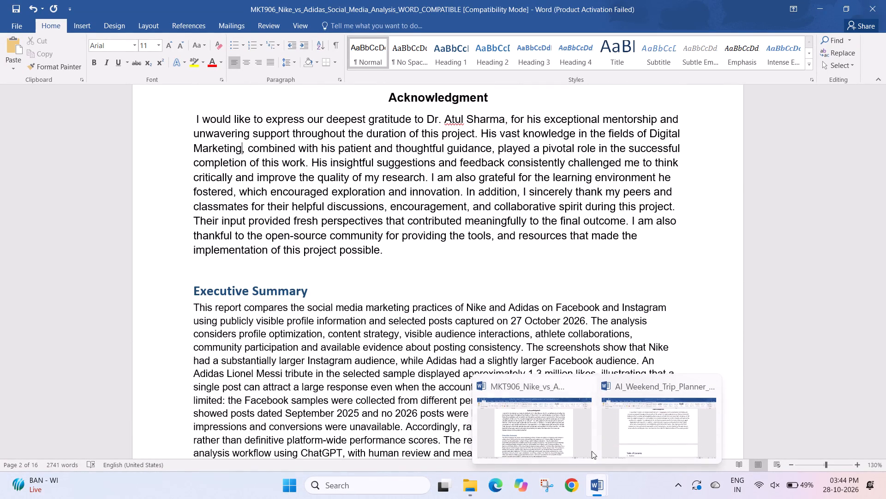
Check what follows the acknowledgment in the Trip Planner report, and return to the Nike vs Adidas report.
left_click(626, 432)
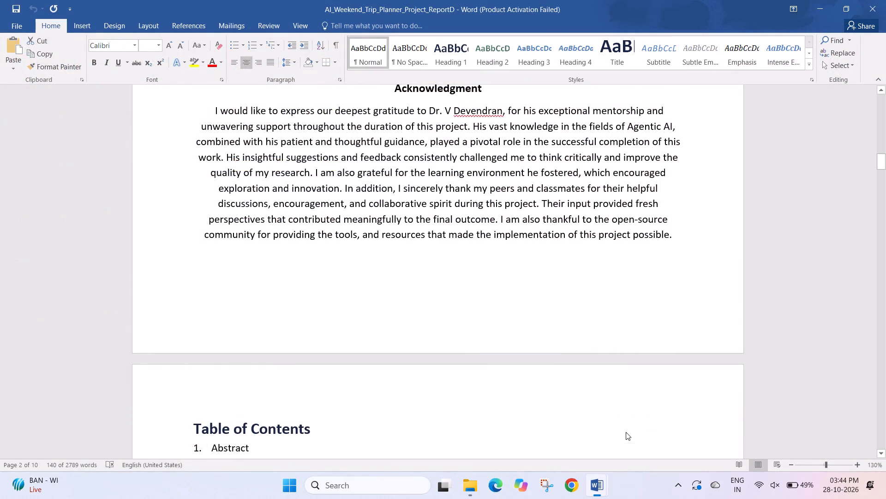
scroll(539, 369, "down", 2)
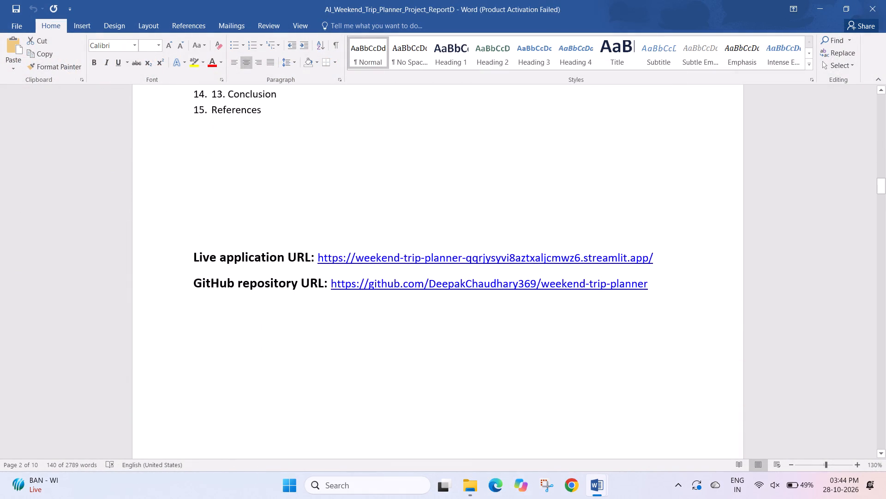
left_click(545, 431)
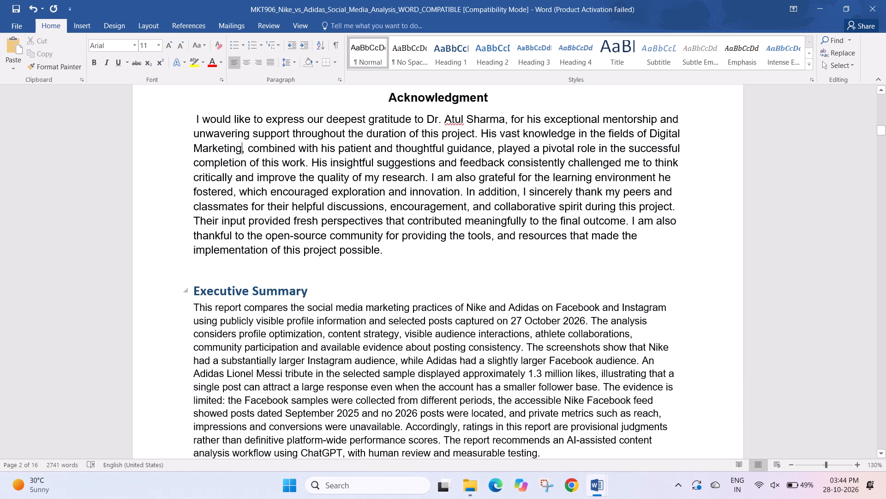
Review the Nike vs Adidas report's cover page, certificate and declaration, comparing the project title on the cover with the certificate's wording.
left_click(425, 284)
scroll(425, 284, "up", 3)
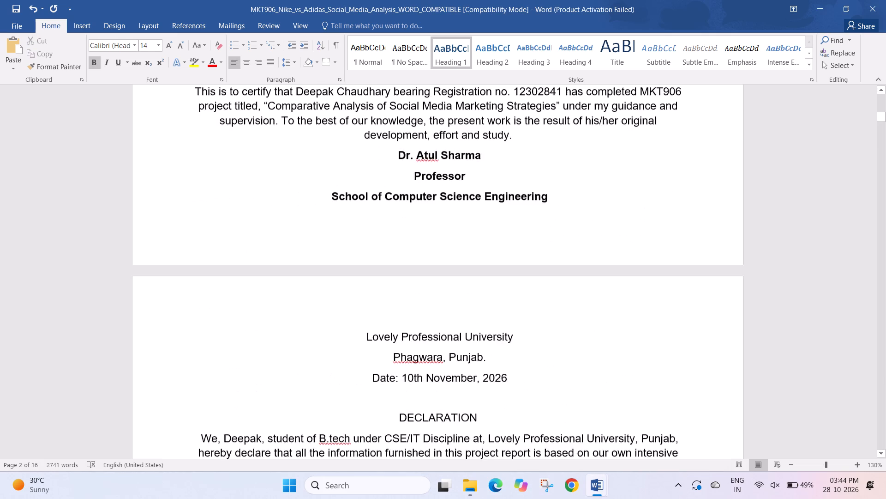
scroll(425, 284, "up", 13)
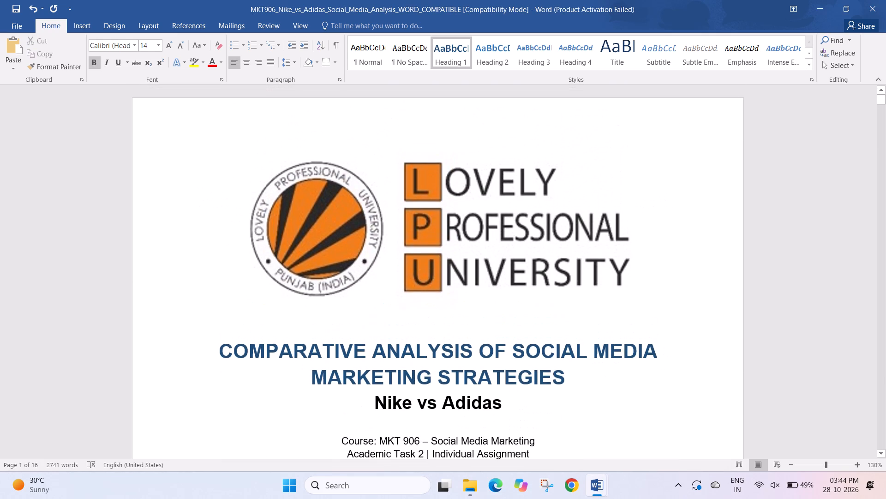
scroll(323, 292, "down", 1)
scroll(323, 292, "up", 3)
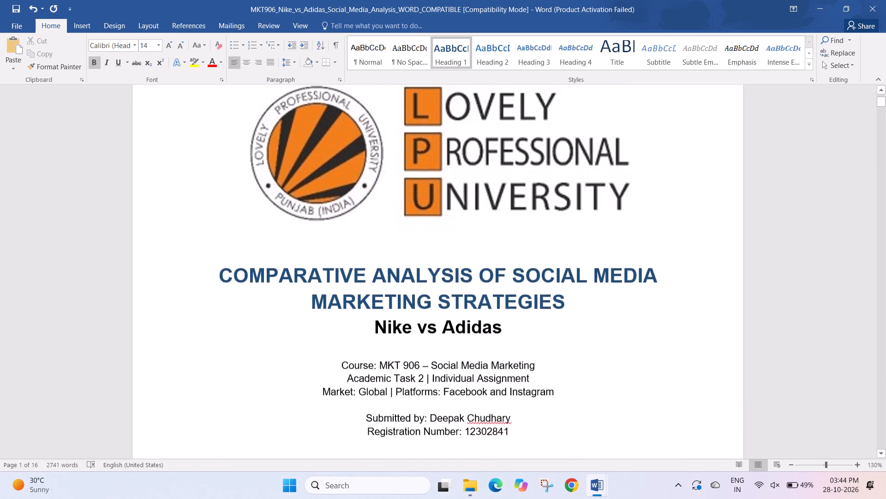
scroll(323, 292, "up", 1)
scroll(323, 292, "right", 1)
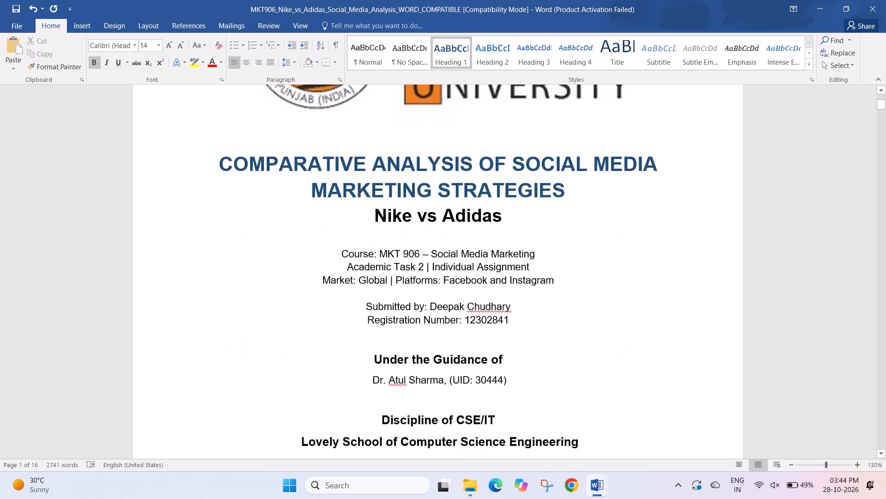
scroll(323, 292, "right", 1)
scroll(476, 245, "up", 1)
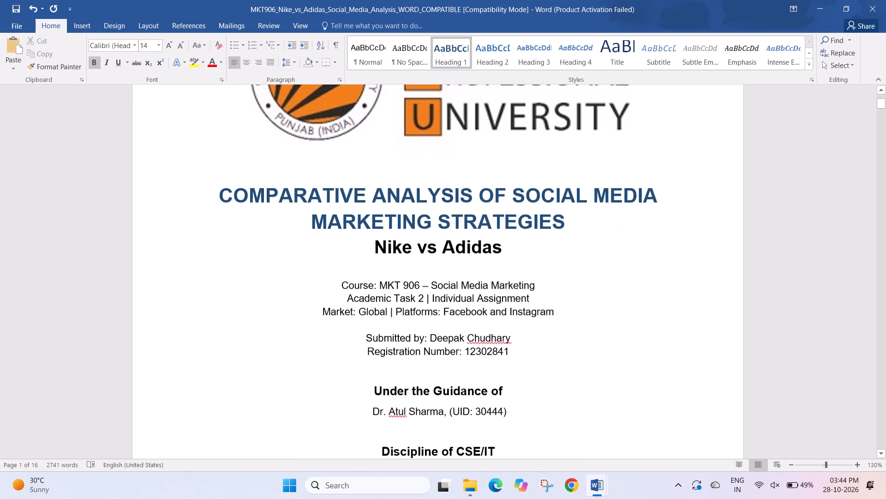
scroll(476, 245, "up", 2)
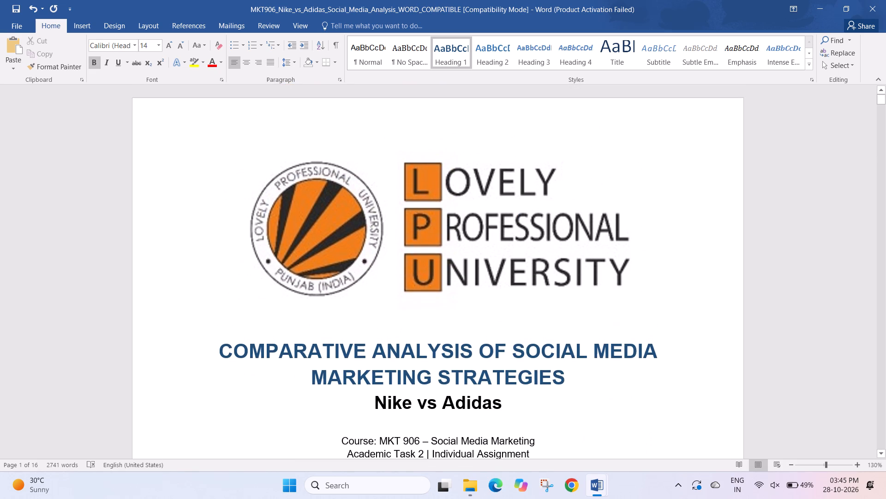
scroll(562, 349, "down", 1)
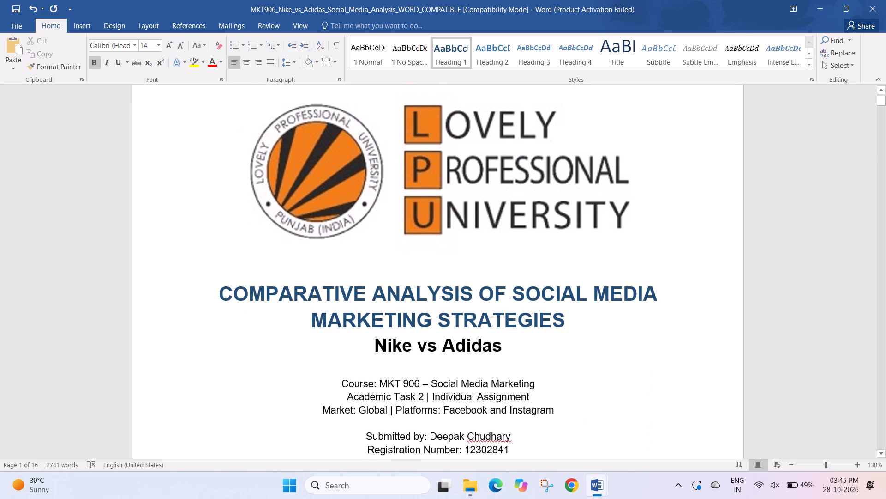
left_click(567, 319)
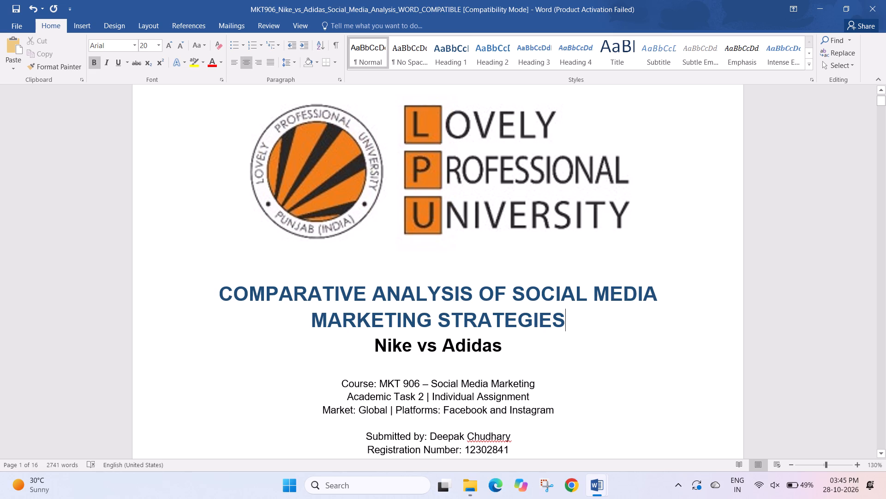
scroll(487, 253, "up", 4)
scroll(487, 253, "down", 2)
scroll(487, 253, "up", 1)
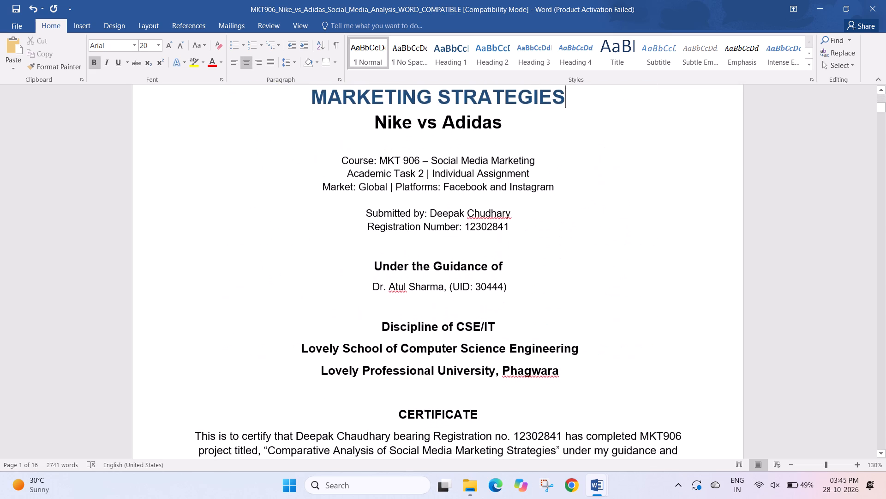
scroll(487, 253, "up", 3)
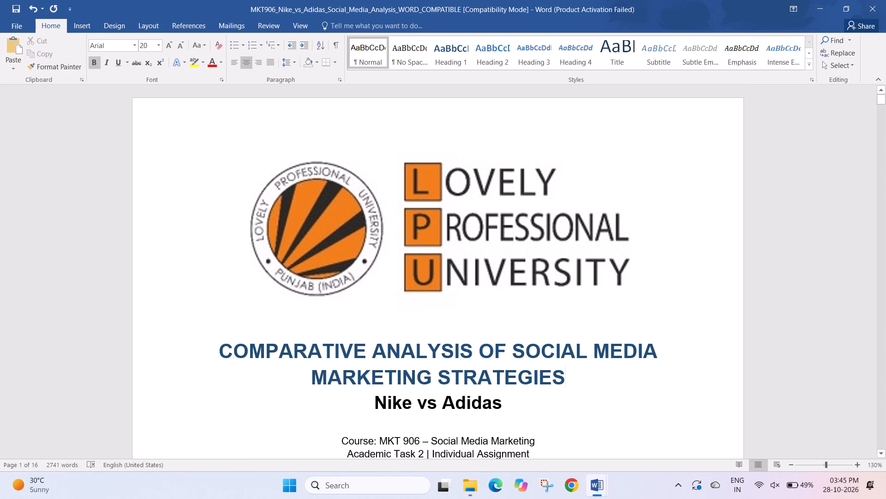
scroll(477, 335, "down", 1)
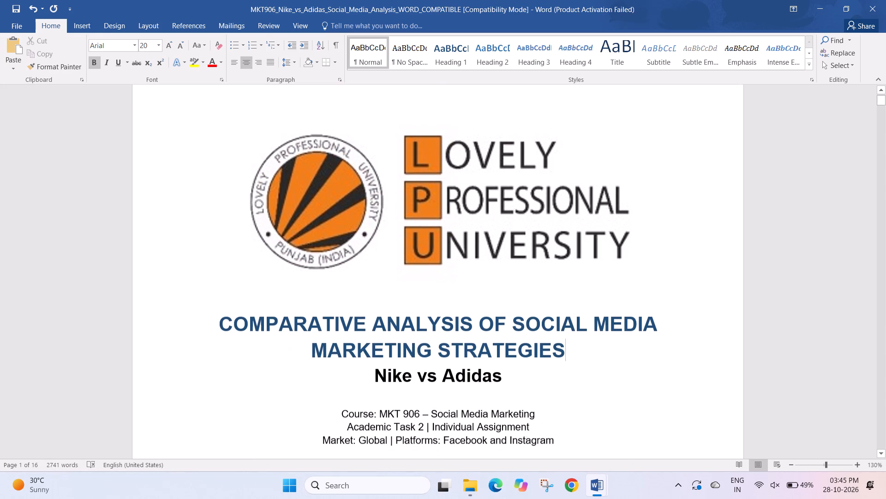
scroll(477, 335, "down", 2)
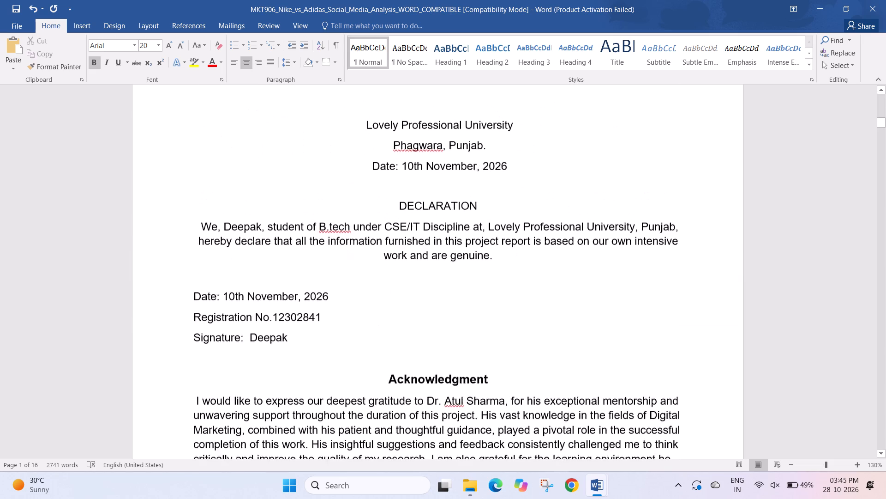
scroll(477, 335, "down", 1)
scroll(477, 335, "up", 2)
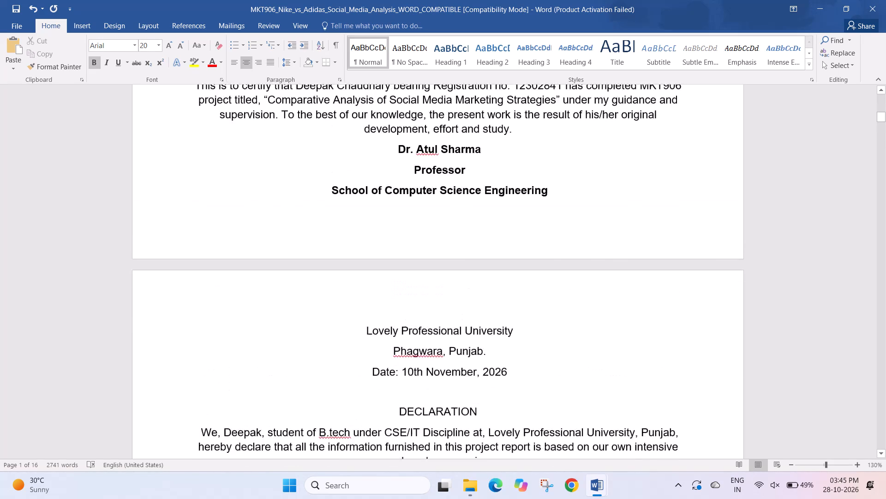
scroll(477, 335, "up", 4)
scroll(477, 335, "down", 1)
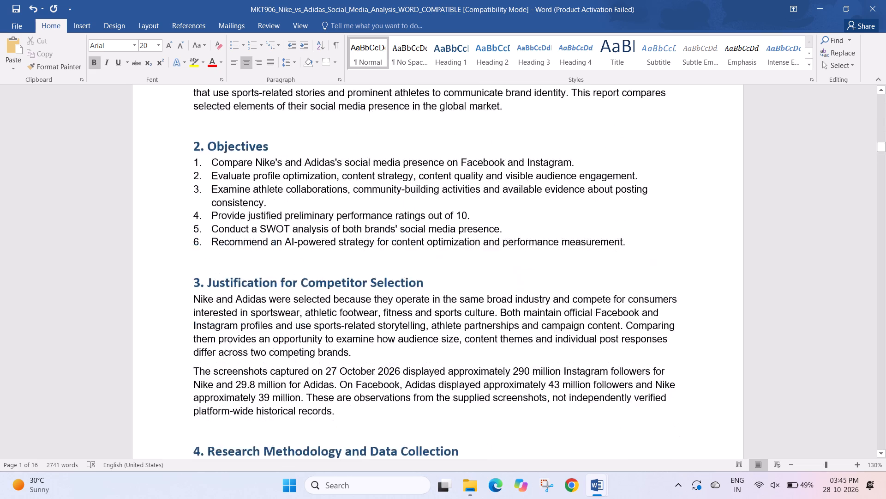
scroll(477, 335, "down", 1)
scroll(477, 335, "up", 17)
scroll(477, 335, "down", 1)
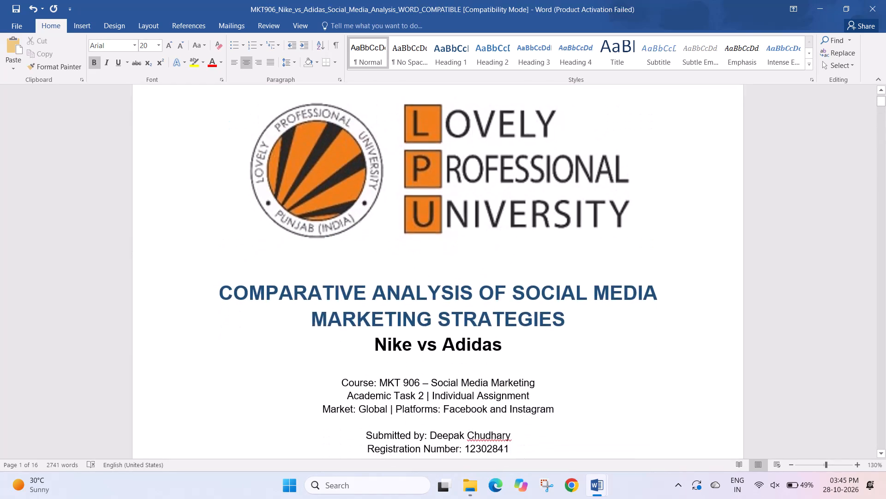
scroll(477, 335, "down", 1)
Add "(Nike vs Adidas)" right after "Strategies" inside the quoted project title in the certificate paragraph, matching the cover page subtitle.
left_click(500, 329)
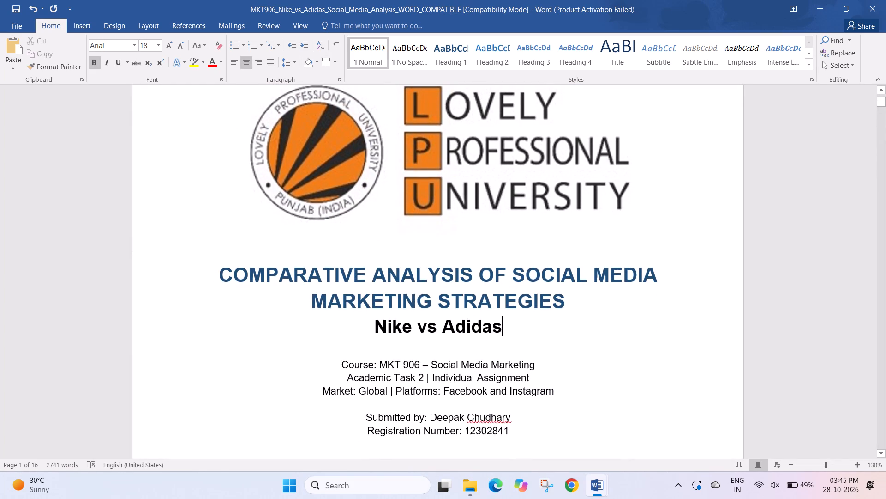
left_click(380, 328)
scroll(380, 328, "down", 3)
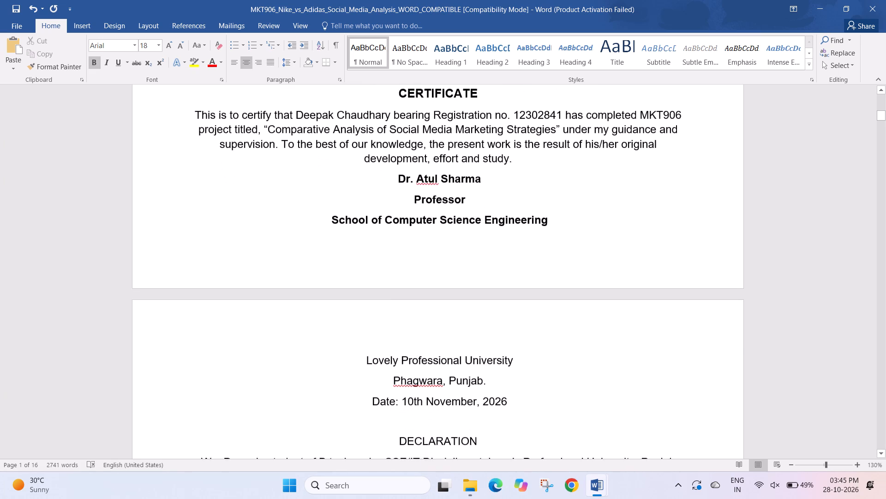
scroll(489, 235, "up", 1)
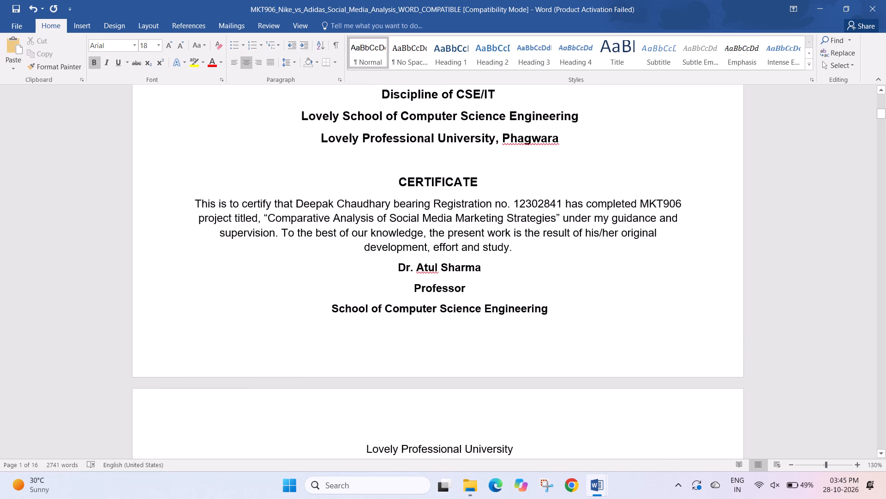
left_click(556, 217)
scroll(556, 217, "up", 1)
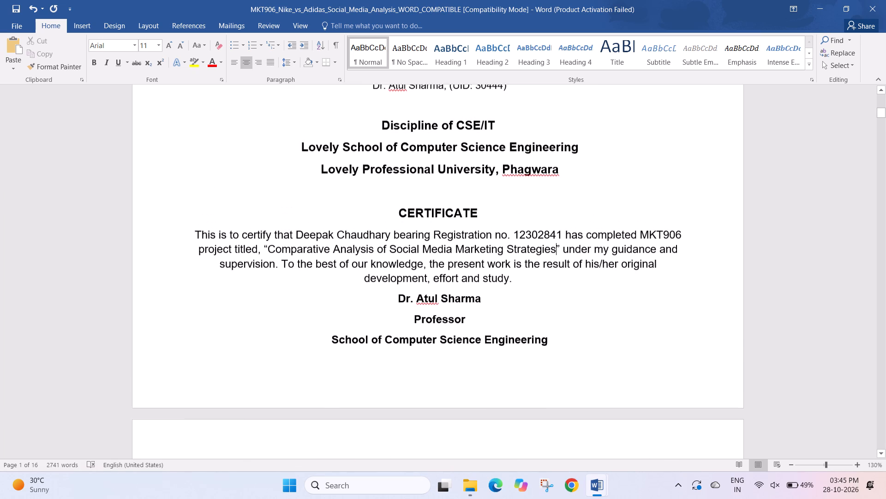
scroll(556, 217, "up", 1)
key("shift+parenleft")
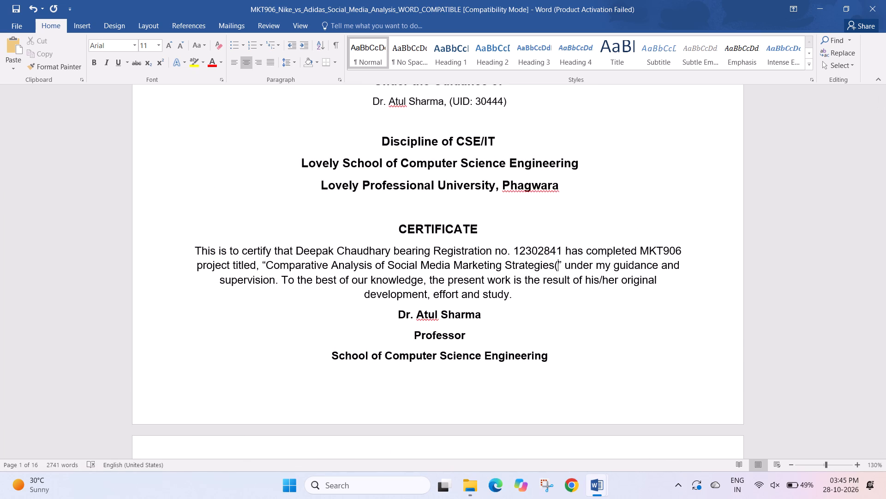
type("Nike")
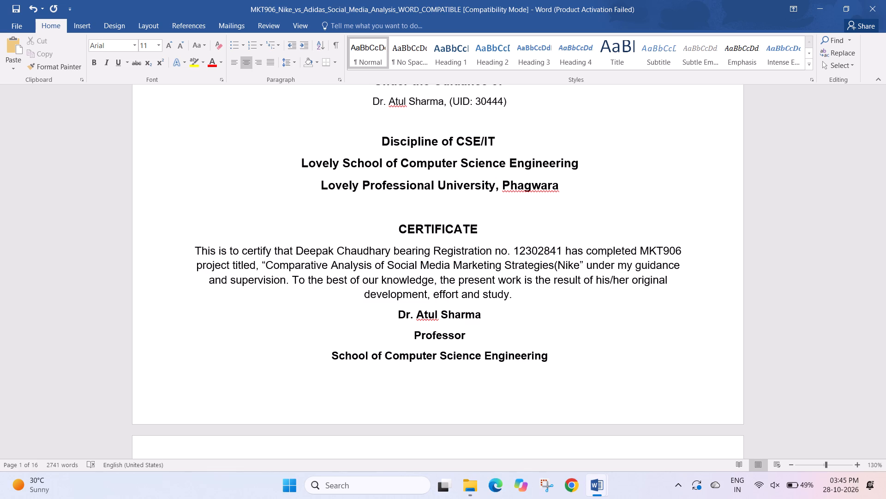
scroll(556, 217, "up", 3)
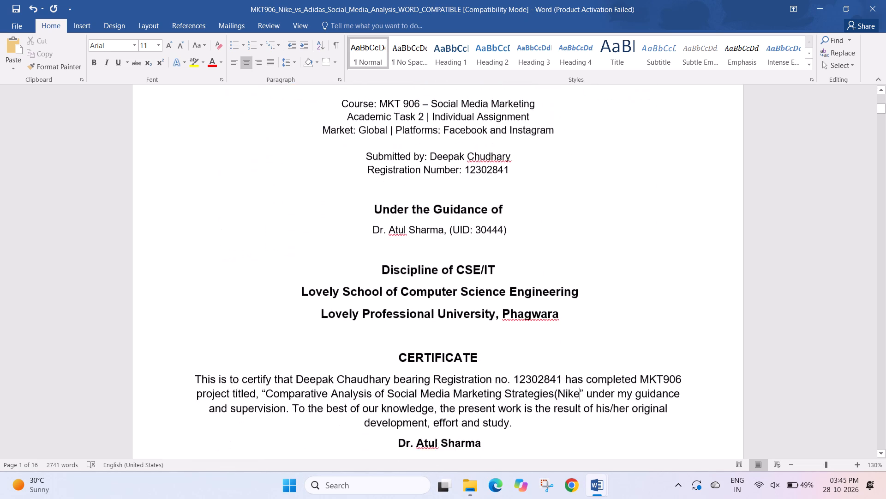
scroll(556, 217, "up", 6)
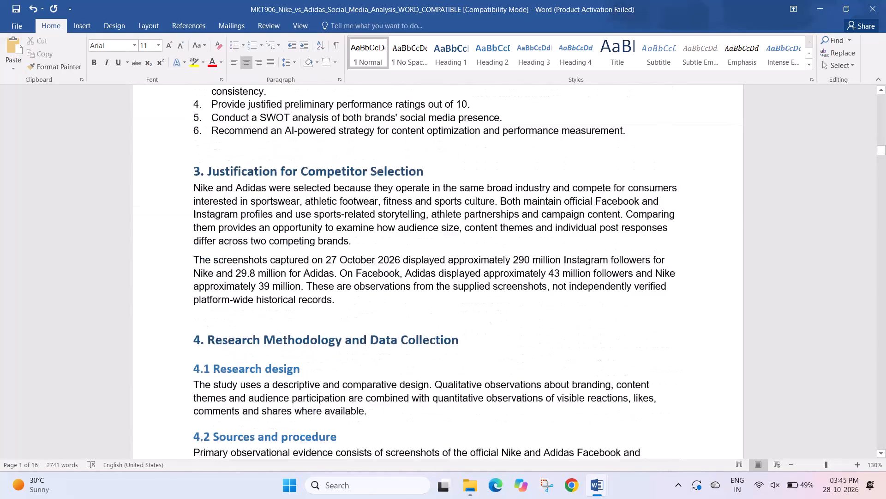
scroll(556, 217, "up", 3)
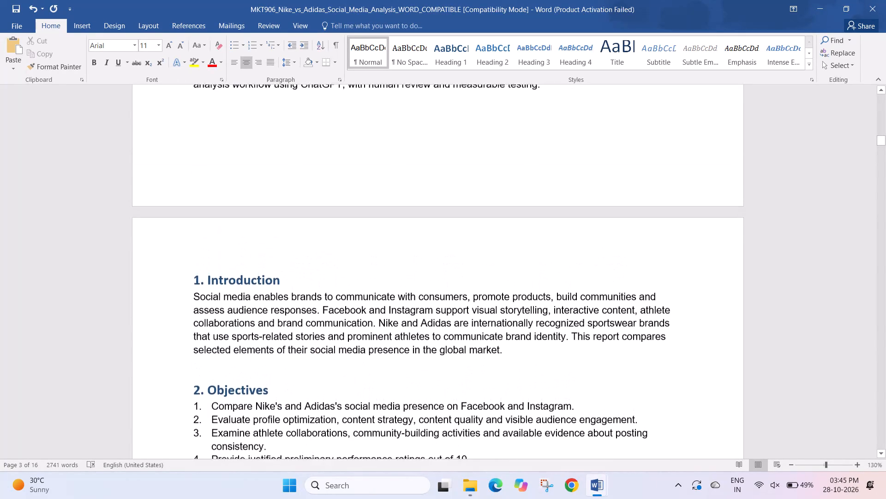
scroll(556, 217, "up", 3)
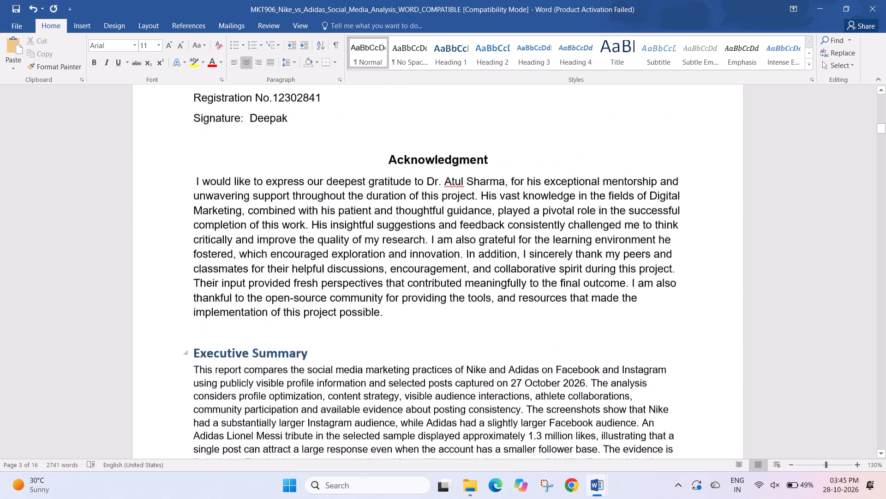
scroll(556, 217, "up", 2)
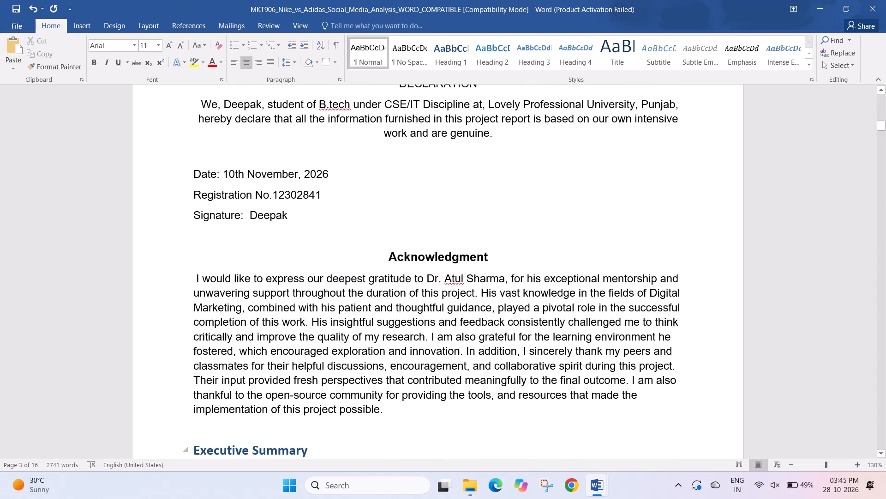
scroll(489, 292, "up", 2)
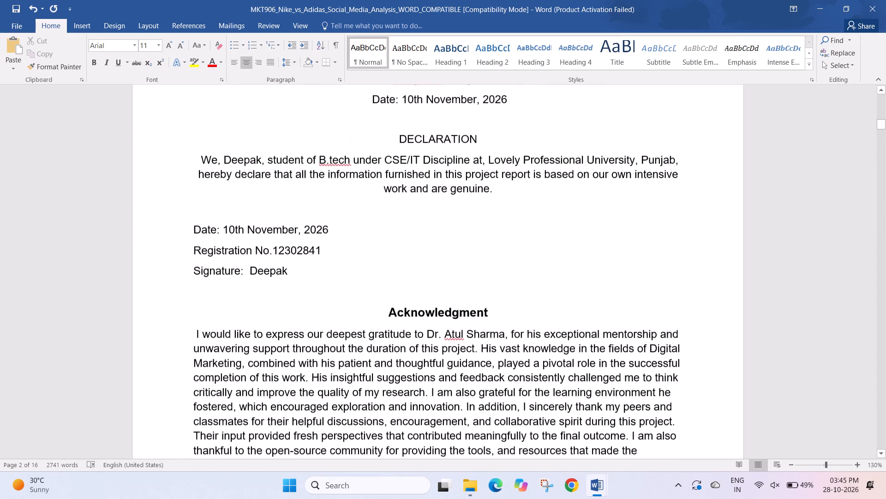
scroll(489, 292, "up", 3)
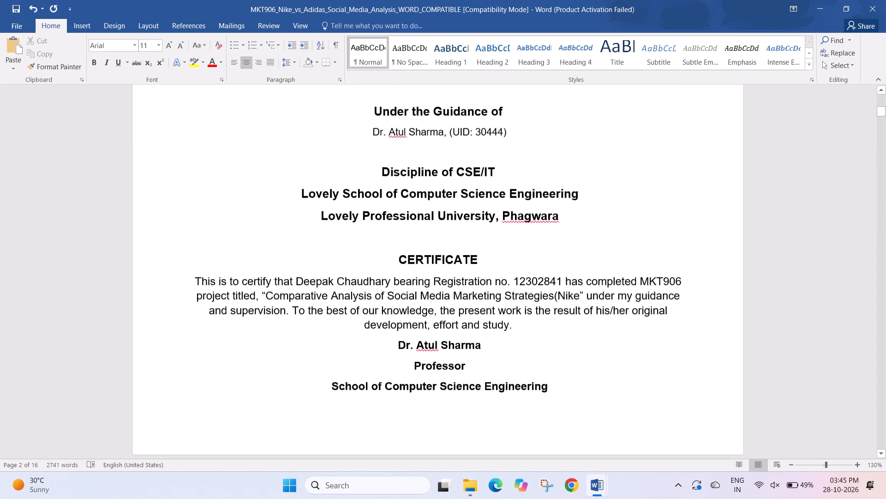
scroll(489, 292, "up", 1)
key("space")
type("v")
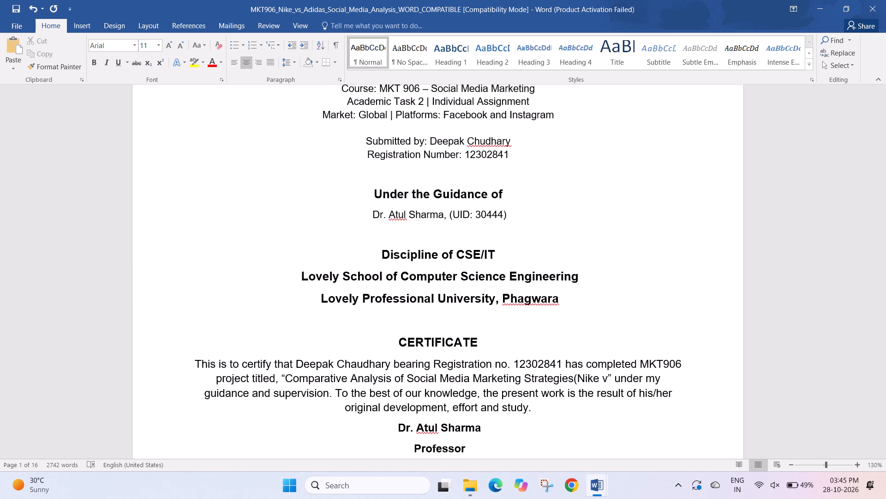
type("s Adidas")
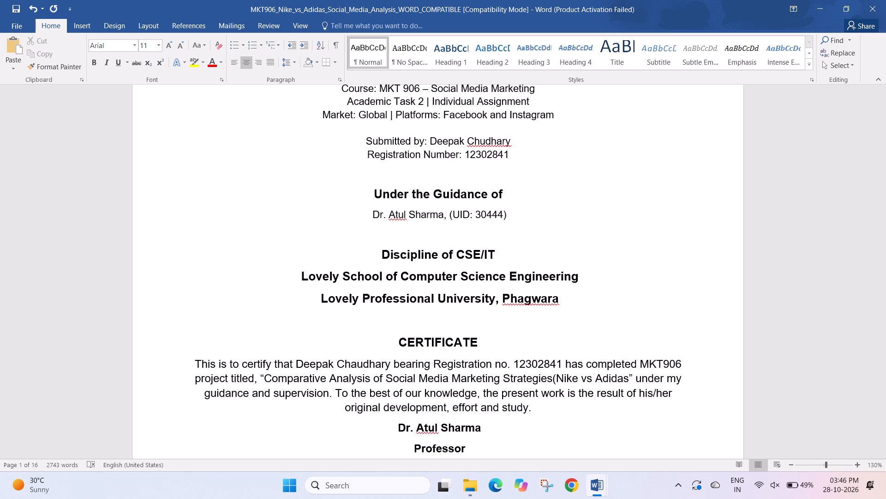
key("shift+parenright")
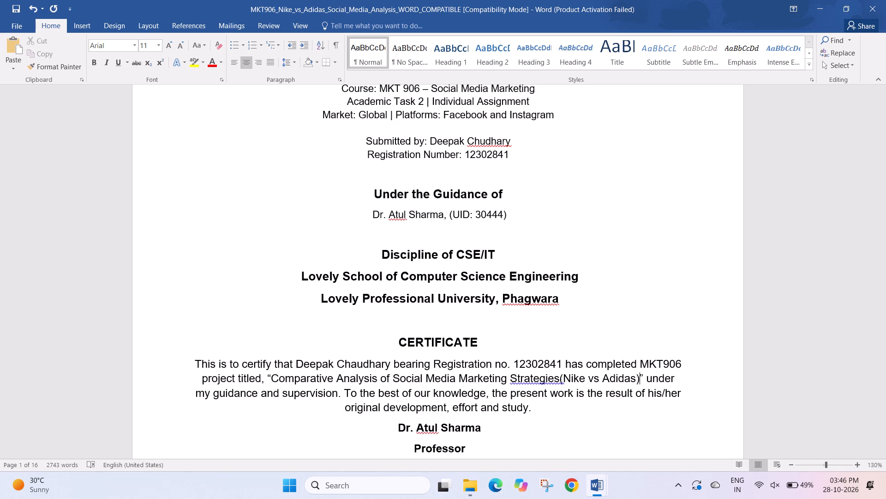
Make "Nike vs Adidas" bold inside the parentheses of the project title in the certificate paragraph.
key("Left")
key("shift+Left")
key("shift+Left")
key("shift+Left")
key("shift+Left")
key("shift+Left")
key("shift+Left")
key("shift+Left")
key("shift+Left")
key("shift+Left")
key("shift+Left")
key("shift+Left")
key("shift+Left")
key("shift+Left")
key("shift+Left")
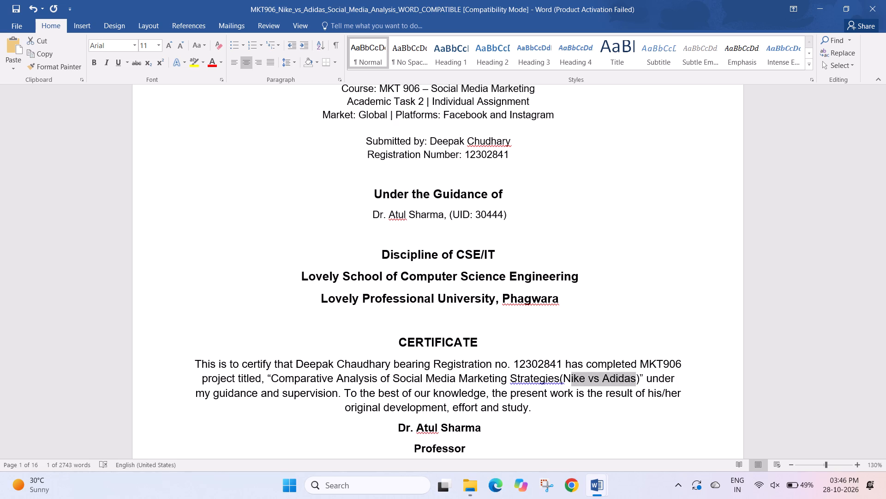
key("ctrl+b")
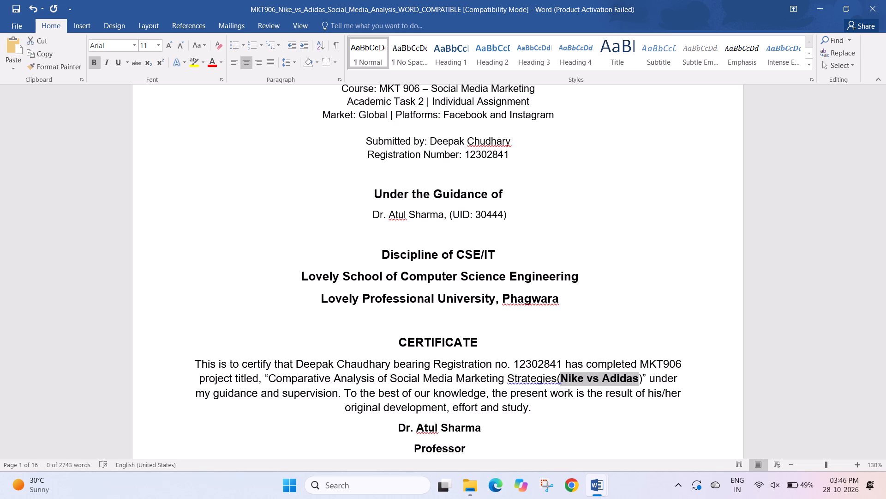
left_click(507, 397)
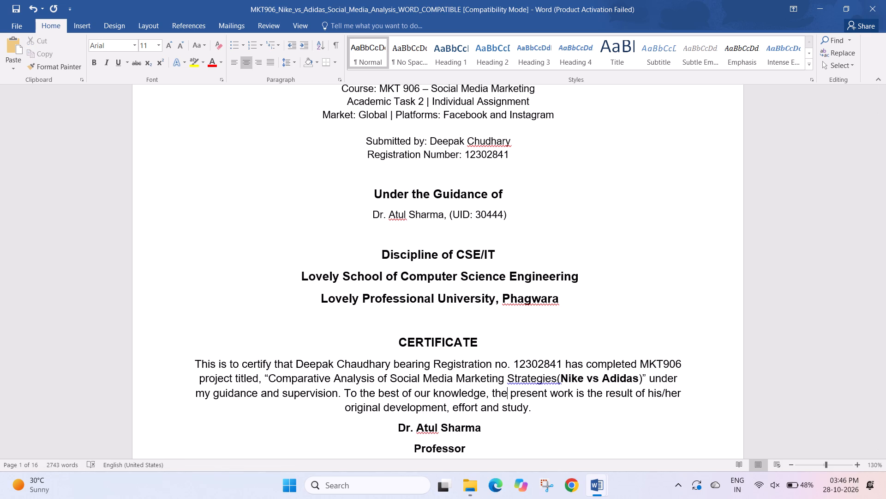
Delete the line "Course: MKT 906 – Social Media Marketing" from the cover page.
scroll(505, 295, "up", 1)
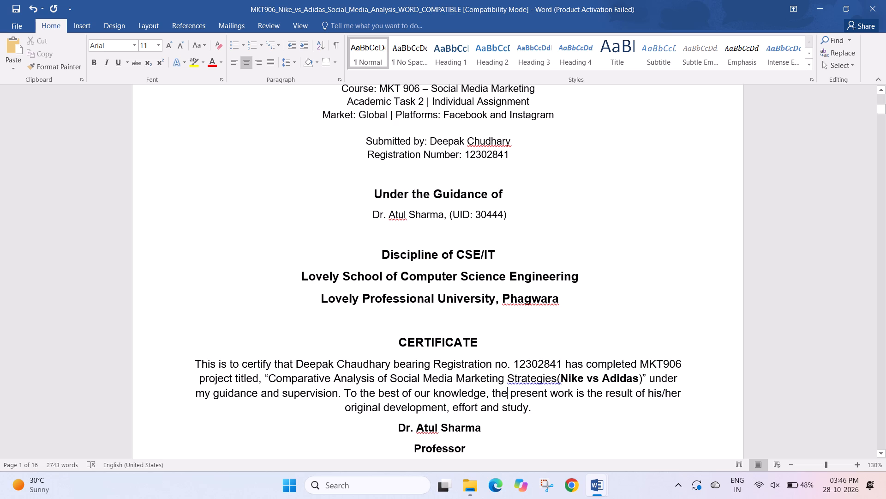
scroll(505, 295, "up", 1)
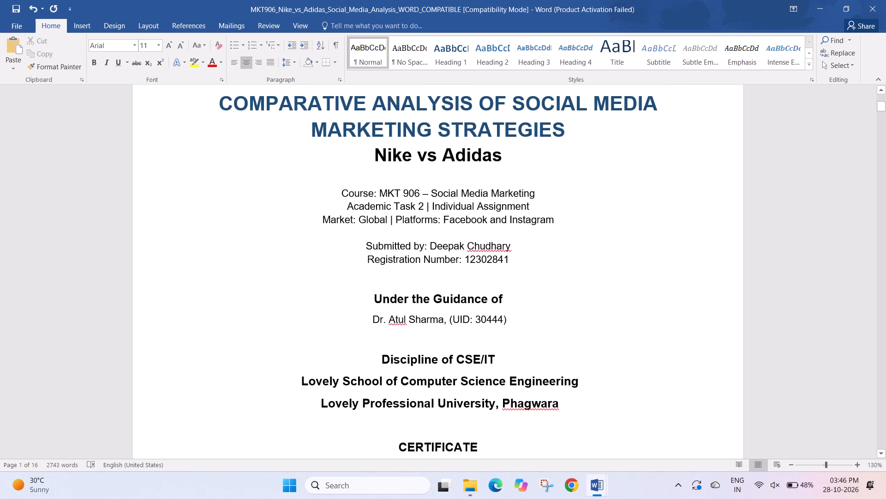
left_click(538, 192)
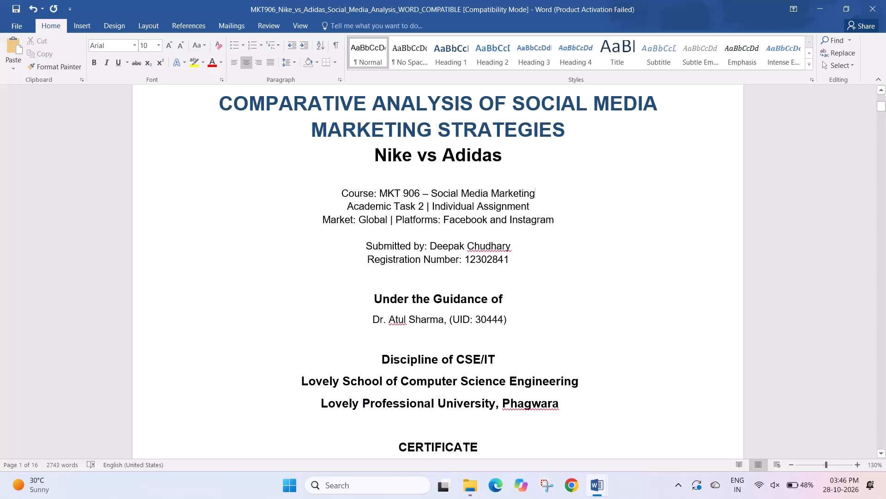
triple_click(443, 193)
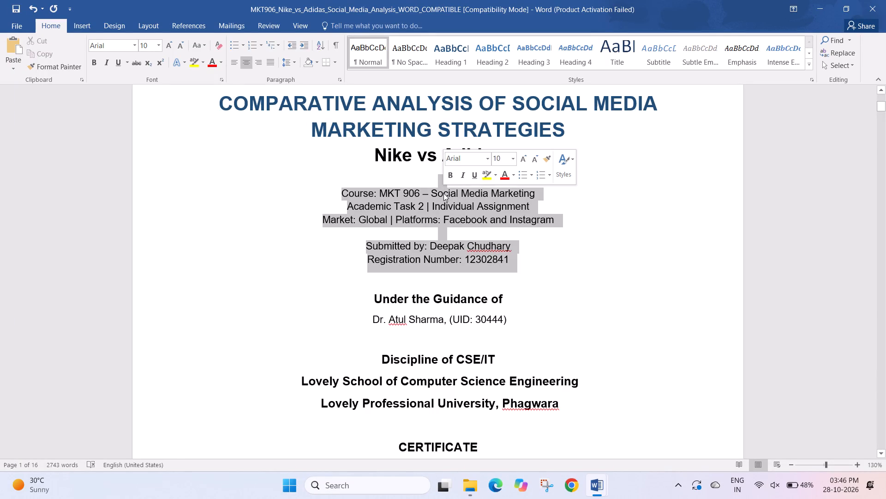
left_click(443, 193)
left_click(537, 190)
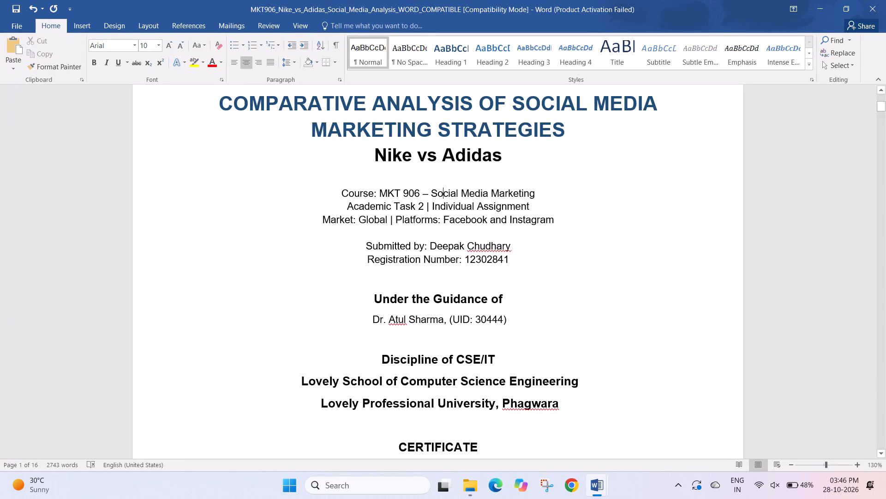
key("BackSpace")
key("BackSpace")
key("BackSpace")
key("BackSpace")
key("BackSpace")
key("BackSpace")
key("BackSpace")
key("BackSpace")
key("BackSpace")
key("BackSpace")
key("BackSpace")
key("BackSpace")
key("BackSpace")
key("BackSpace")
key("BackSpace")
key("BackSpace")
key("BackSpace")
key("BackSpace")
key("BackSpace")
key("BackSpace")
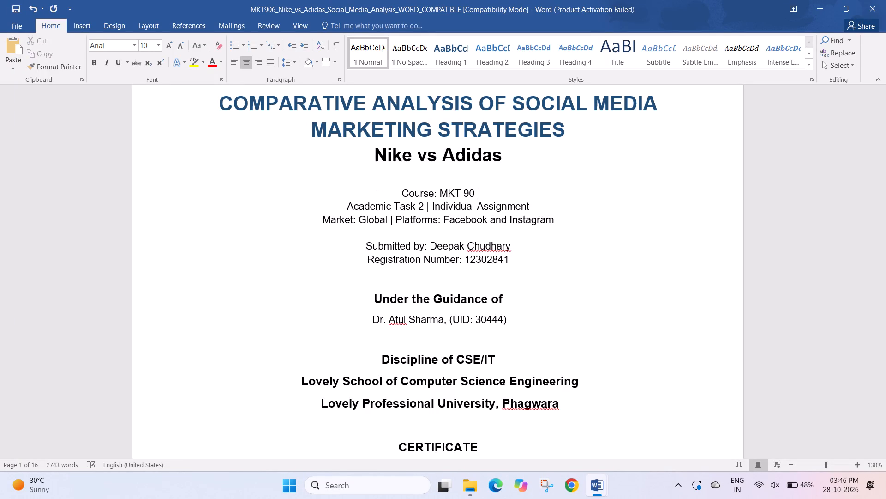
key("BackSpace")
key("BackSpace")
key("BackSpace")
key("BackSpace")
key("BackSpace")
key("BackSpace")
key("BackSpace")
key("BackSpace")
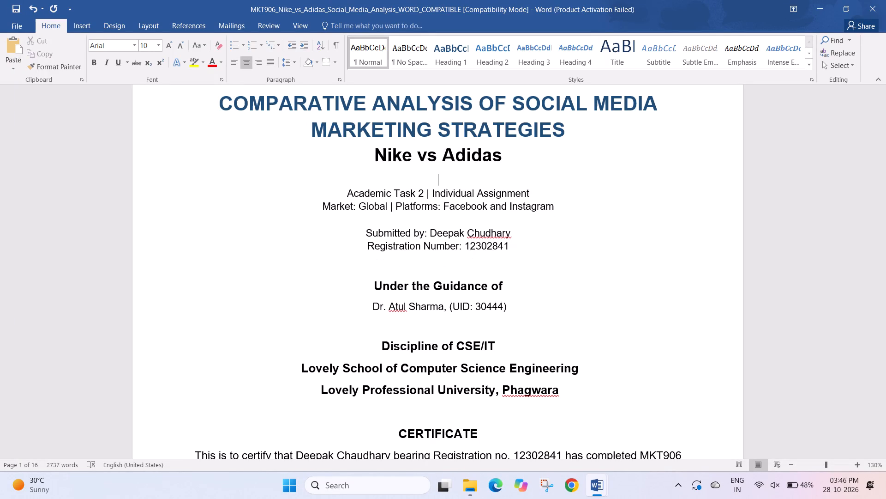
Delete the main title "COMPARATIVE ANALYSIS OF SOCIAL MEDIA MARKETING STRATEGIES" and its "Nike vs Adidas" subtitle from the cover page.
scroll(537, 190, "up", 1)
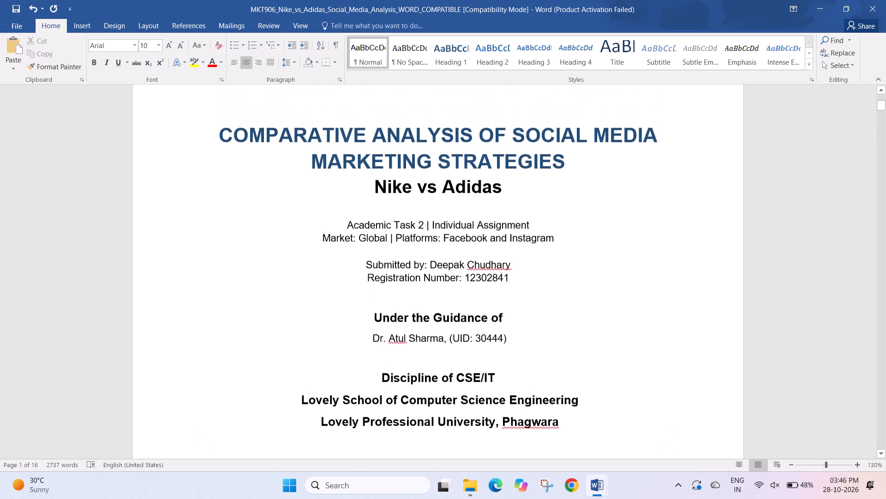
scroll(537, 190, "up", 1)
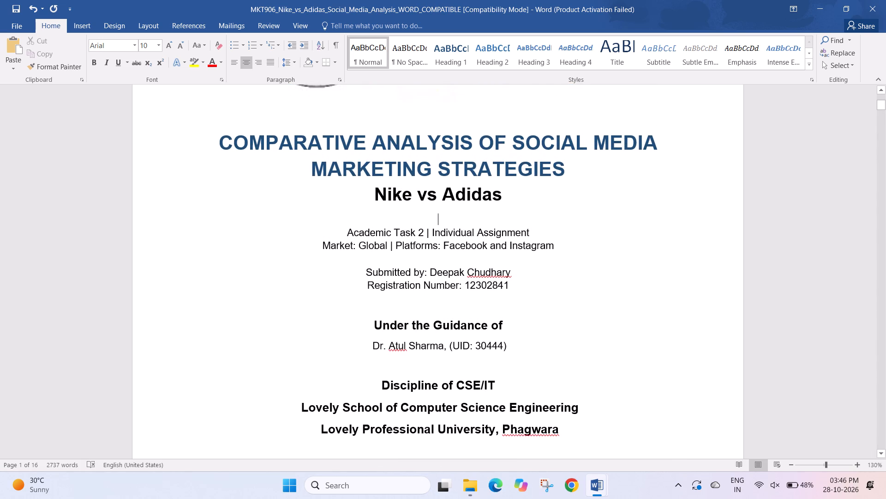
left_click(510, 193)
key("BackSpace")
key("BackSpace")
key("BackSpace")
key("BackSpace")
key("BackSpace")
key("BackSpace")
key("BackSpace")
key("BackSpace")
key("BackSpace")
key("BackSpace")
key("BackSpace")
key("BackSpace")
key("BackSpace")
key("BackSpace")
key("BackSpace")
key("BackSpace")
key("BackSpace")
key("BackSpace")
key("BackSpace")
key("BackSpace")
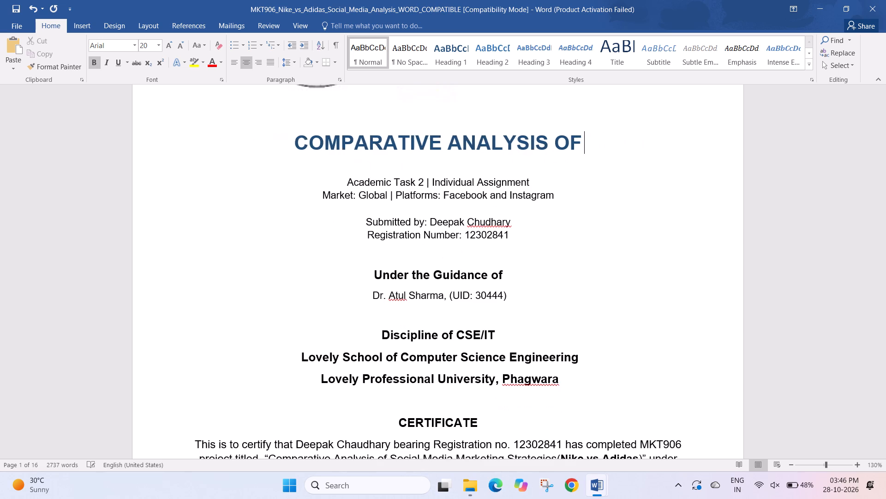
key("BackSpace")
key("BackSpace")
key("BackSpace")
key("BackSpace")
key("BackSpace")
key("BackSpace")
key("BackSpace")
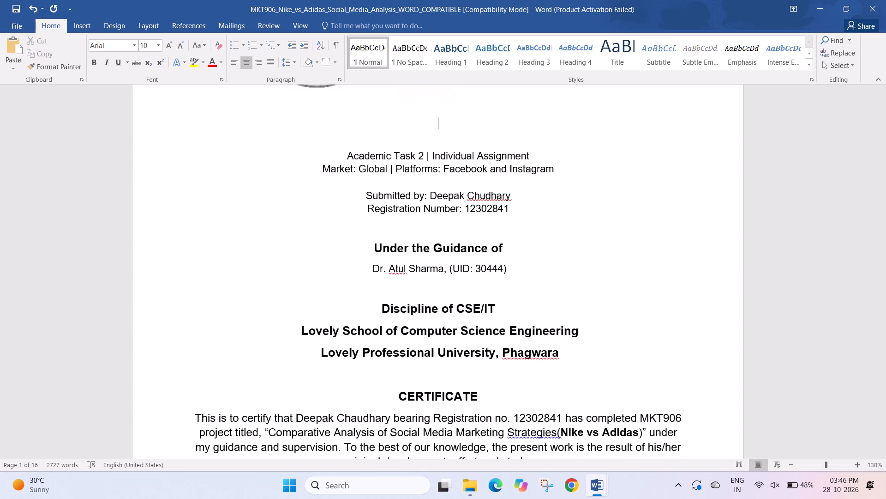
key("BackSpace")
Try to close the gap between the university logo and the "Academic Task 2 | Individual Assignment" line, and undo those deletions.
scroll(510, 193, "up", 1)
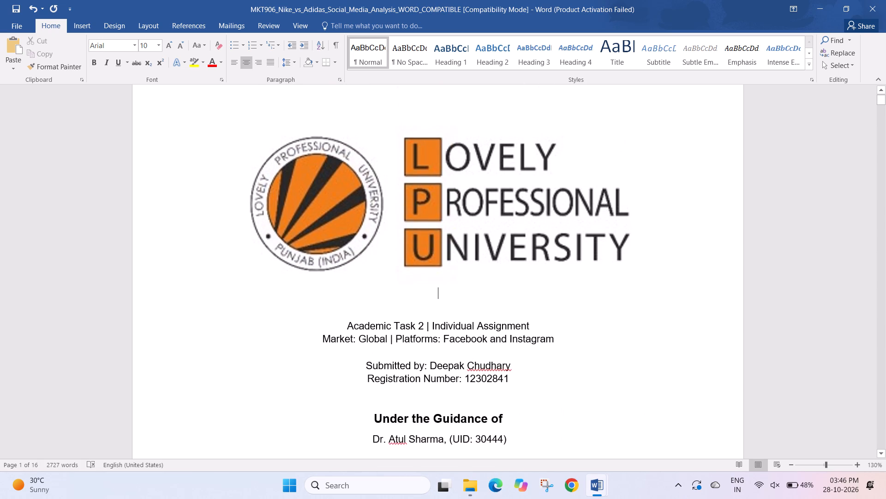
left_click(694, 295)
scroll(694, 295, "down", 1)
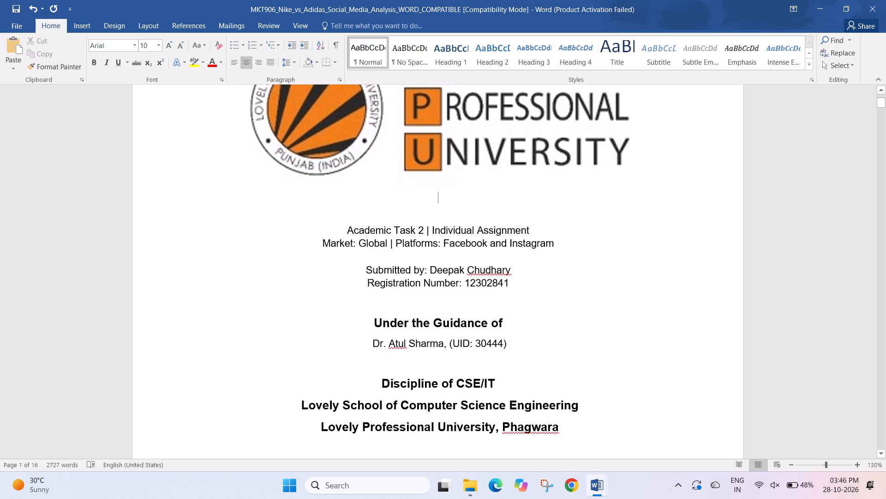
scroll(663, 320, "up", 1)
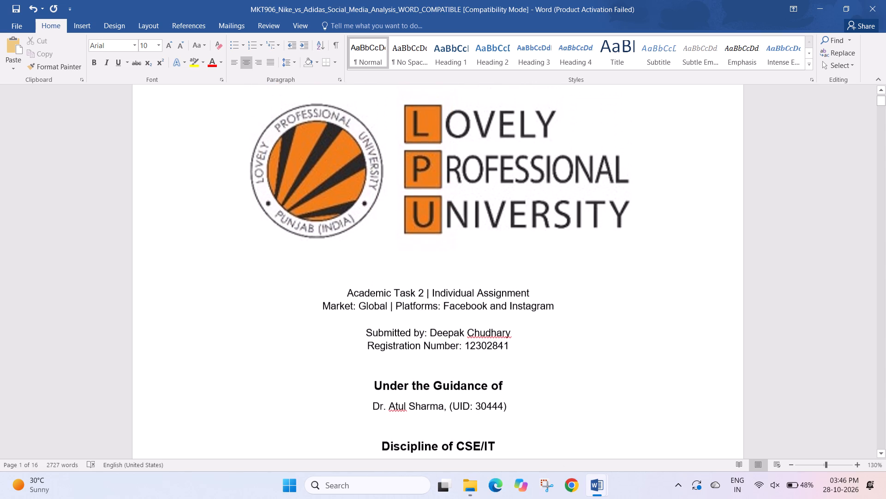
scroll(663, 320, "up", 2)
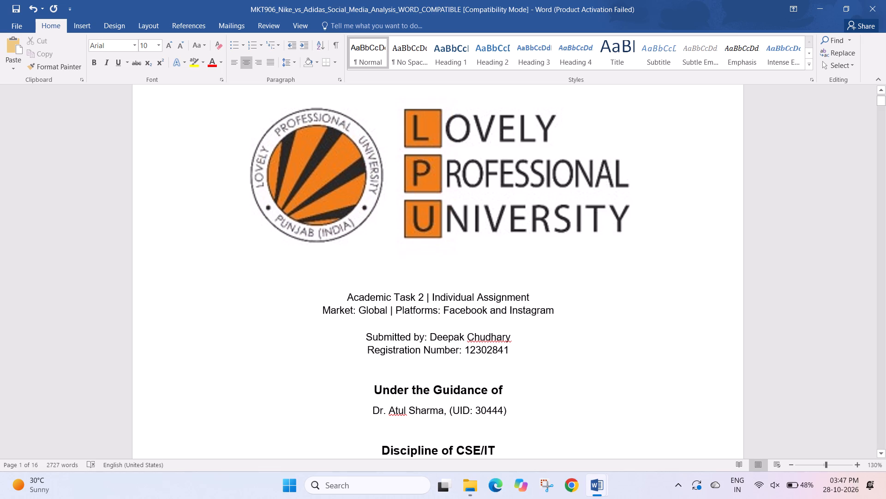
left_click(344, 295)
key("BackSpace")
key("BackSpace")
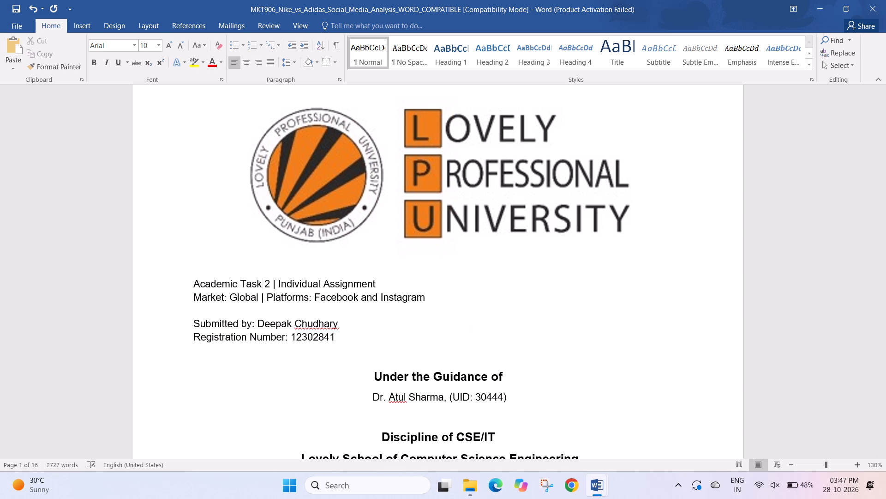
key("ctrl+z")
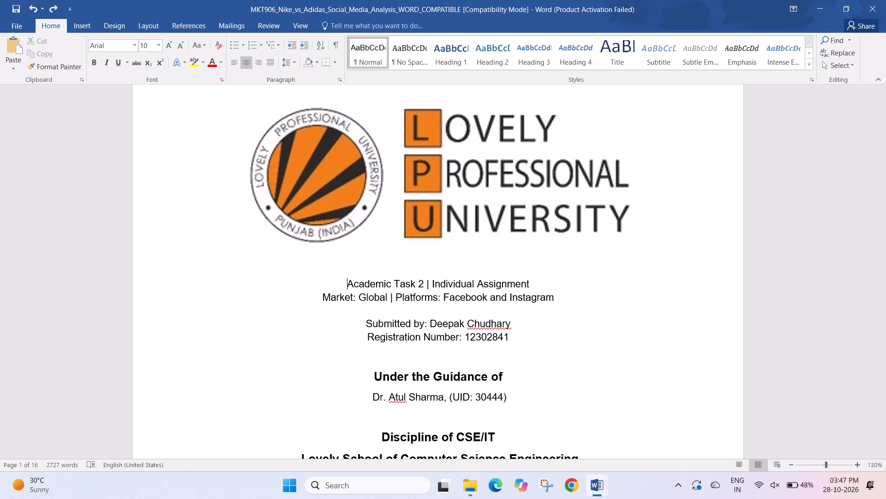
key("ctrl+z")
Review the cover page details, guide block and certificate down to the declaration heading.
scroll(344, 295, "down", 1)
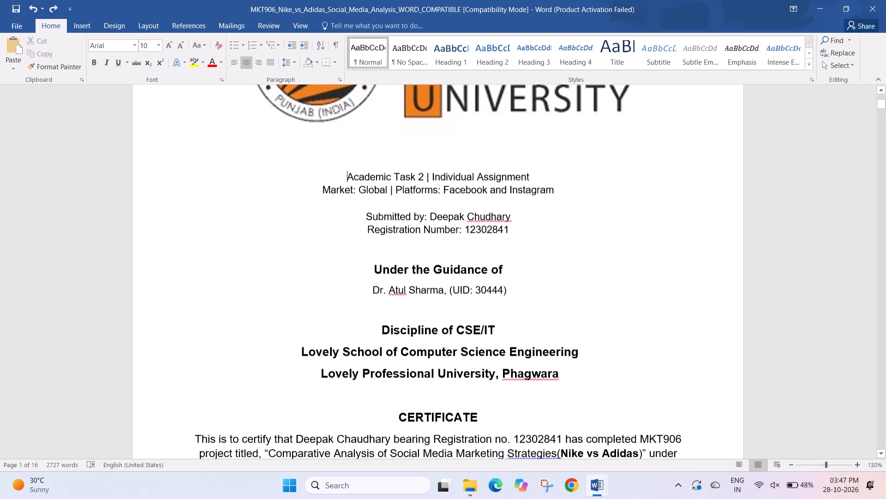
scroll(344, 295, "down", 3)
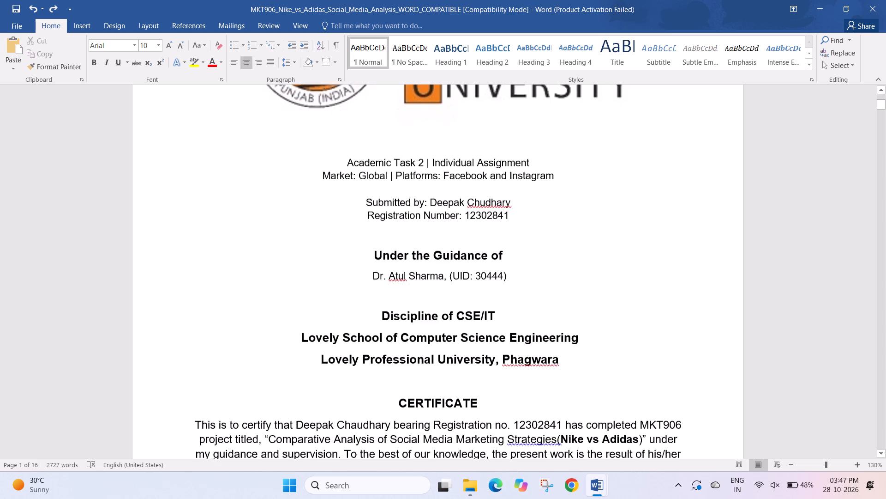
scroll(344, 295, "down", 1)
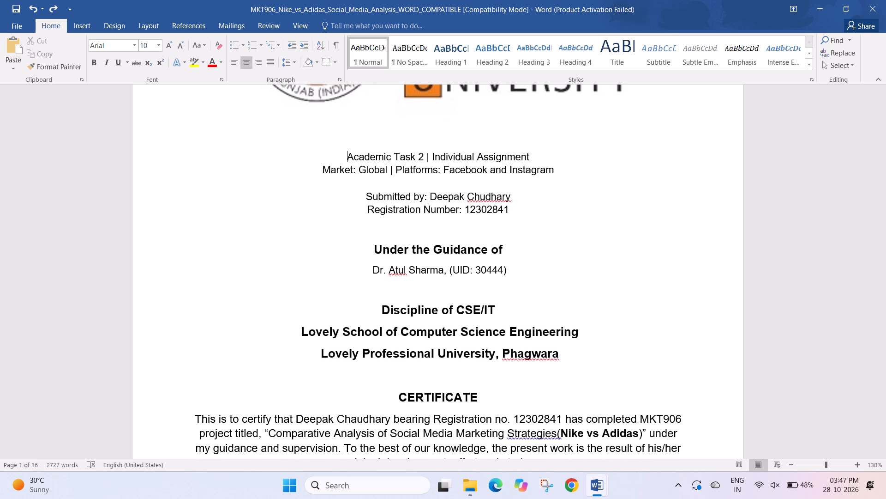
scroll(344, 295, "down", 1)
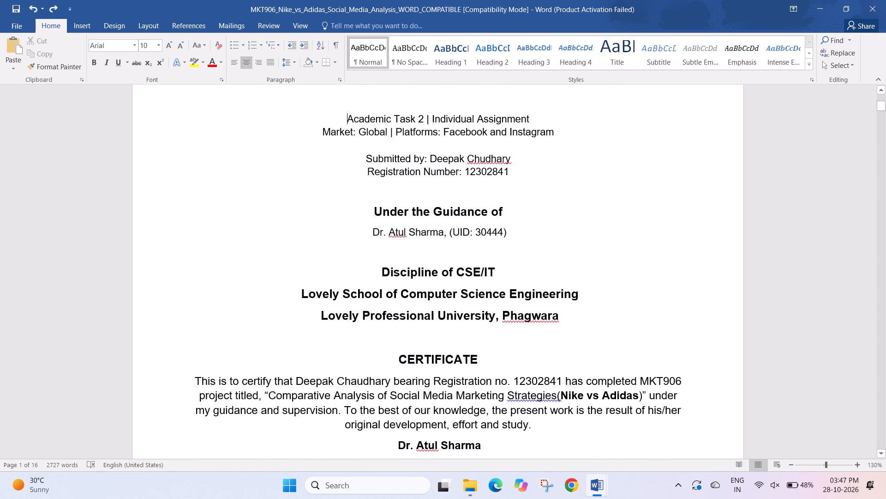
scroll(344, 295, "down", 2)
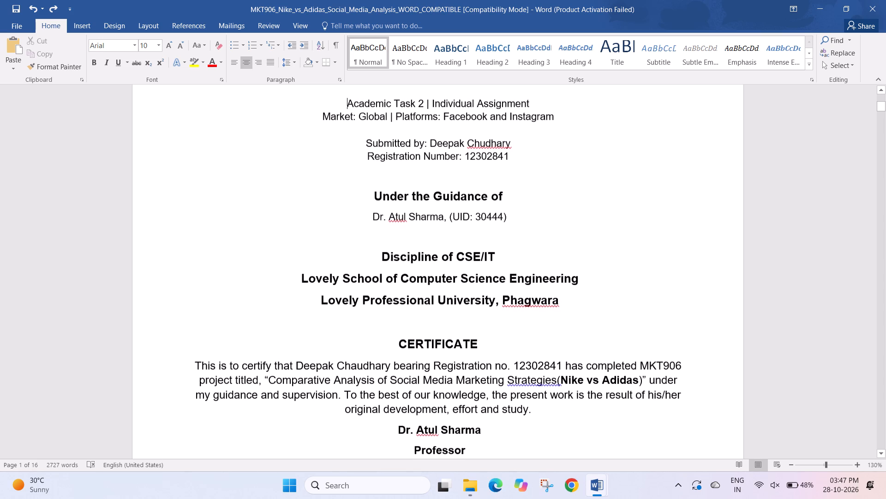
scroll(344, 295, "down", 1)
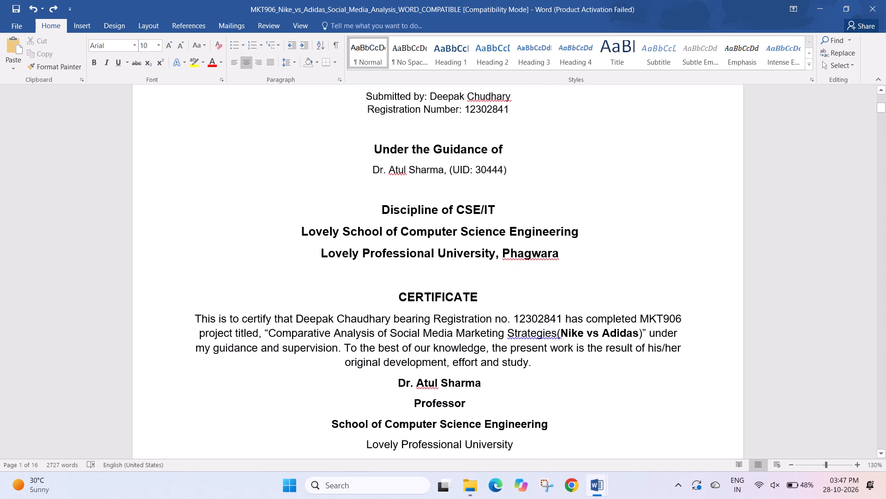
scroll(344, 295, "down", 1)
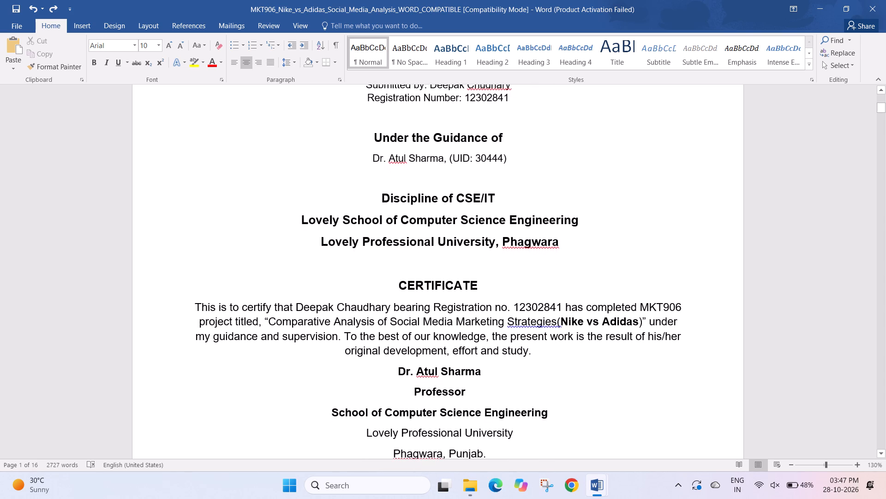
scroll(344, 295, "down", 5)
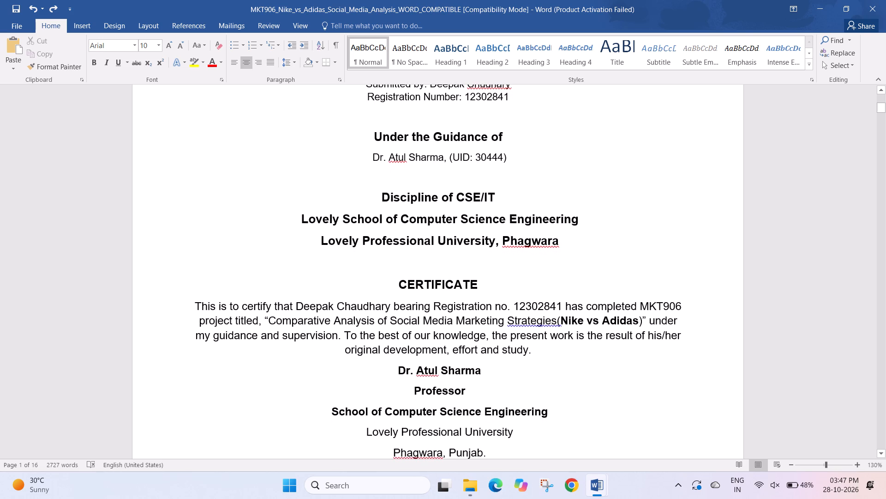
scroll(344, 295, "down", 2)
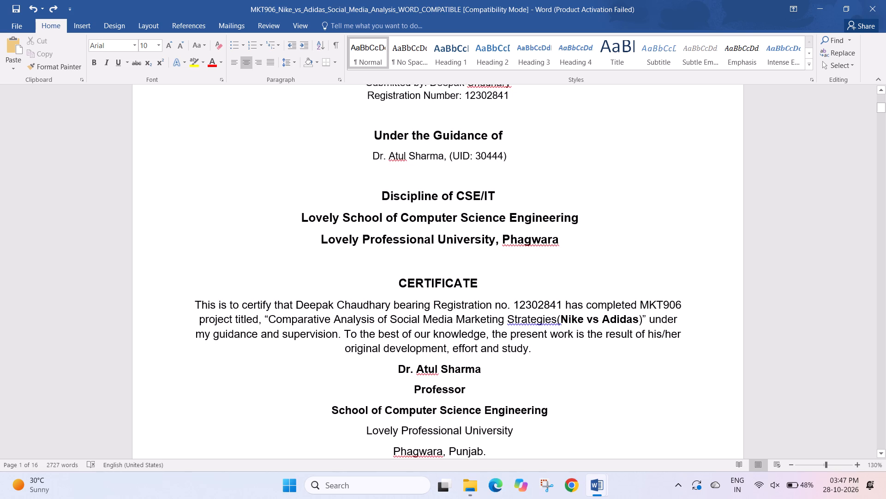
scroll(344, 295, "down", 6)
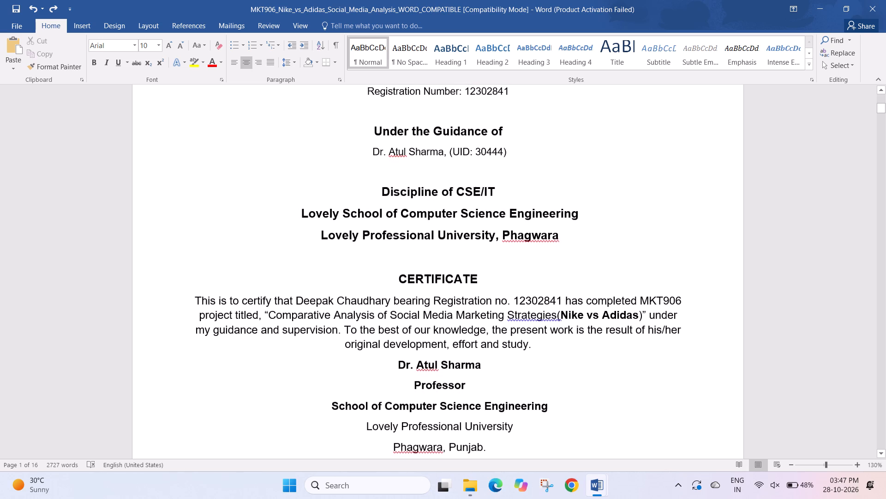
scroll(344, 295, "down", 1)
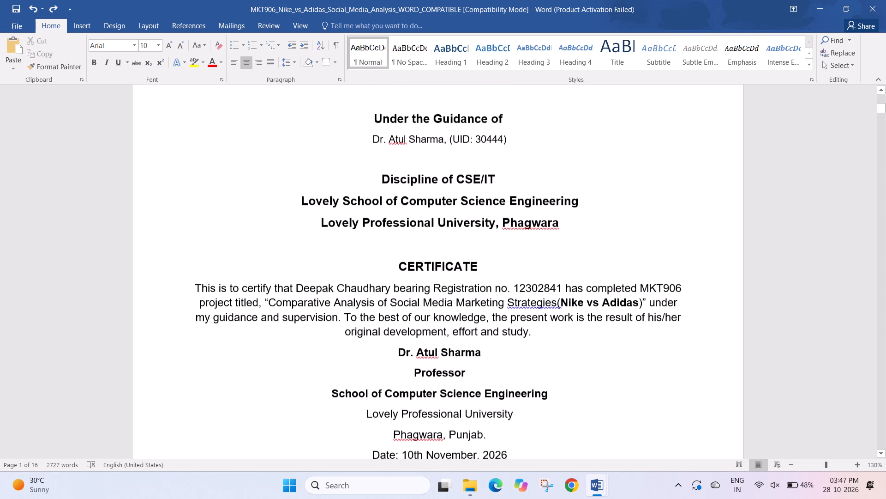
scroll(344, 295, "down", 2)
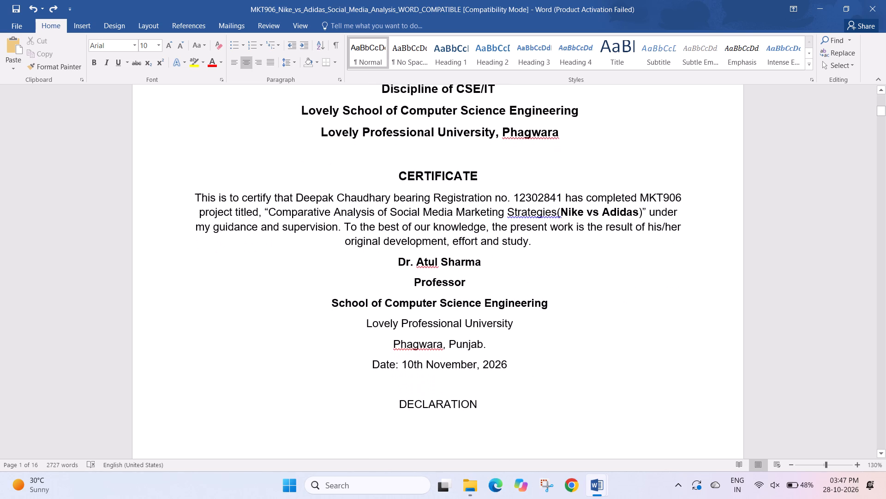
Review the certificate's signature block, the declaration text and its signing details, and the start of the acknowledgment.
scroll(344, 295, "down", 2)
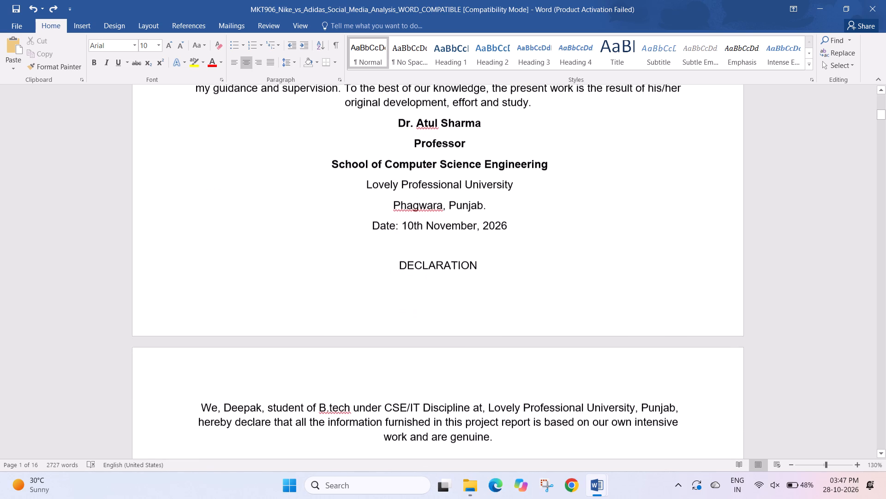
scroll(344, 295, "down", 2)
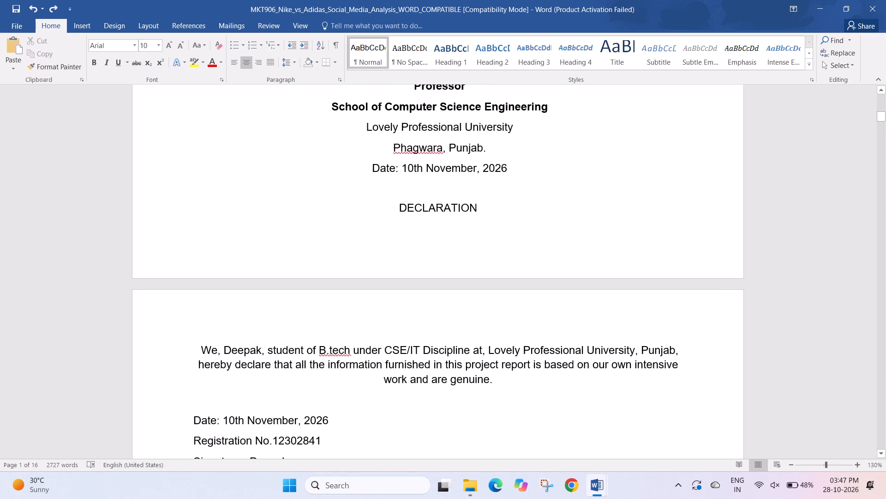
scroll(344, 295, "down", 2)
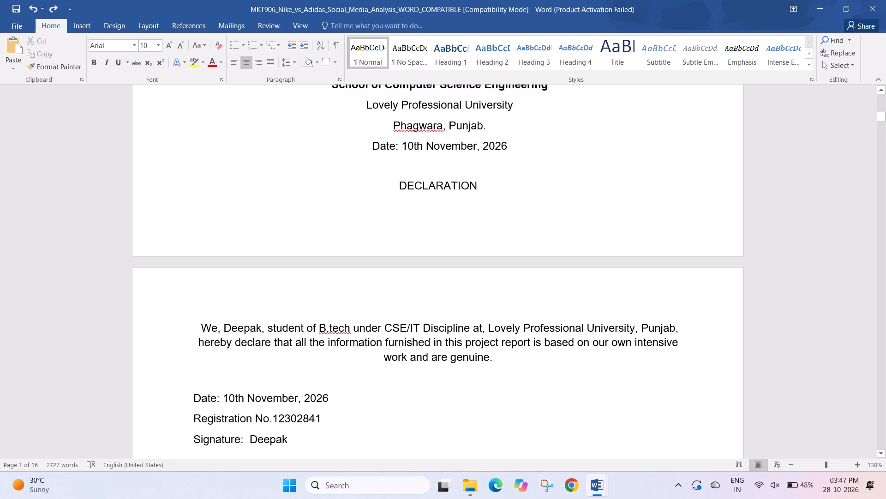
scroll(344, 295, "down", 1)
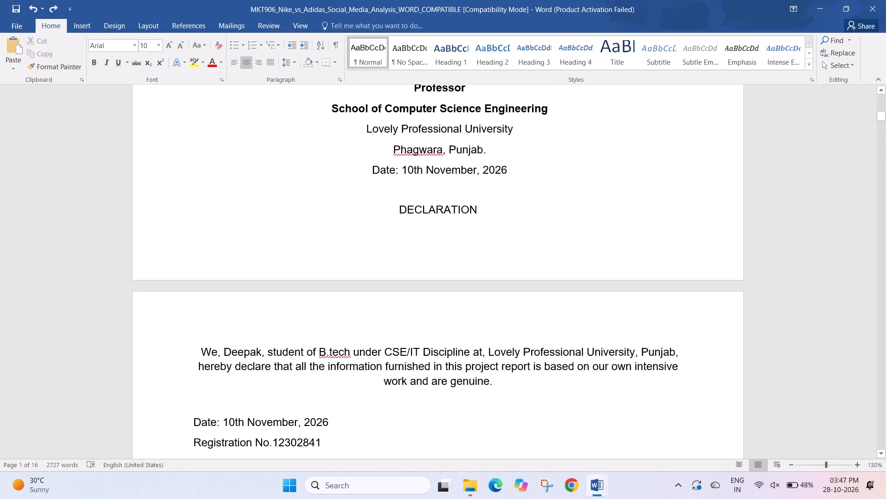
scroll(344, 295, "down", 2)
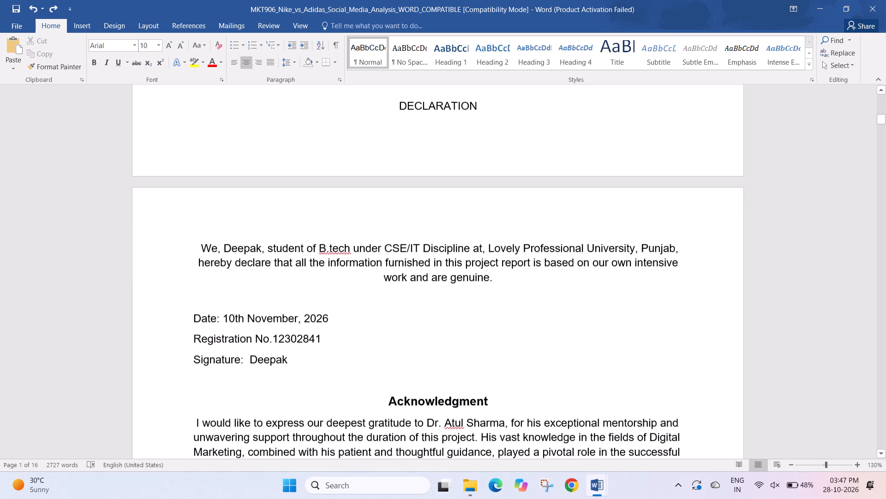
scroll(344, 295, "down", 1)
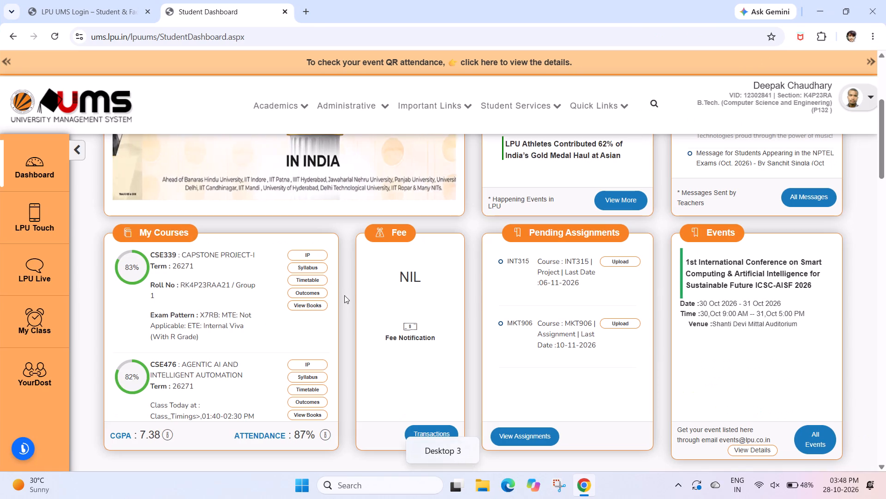
Switch to Chrome and look over the UMS student dashboard from its Important Links section.
scroll(344, 295, "up", 6)
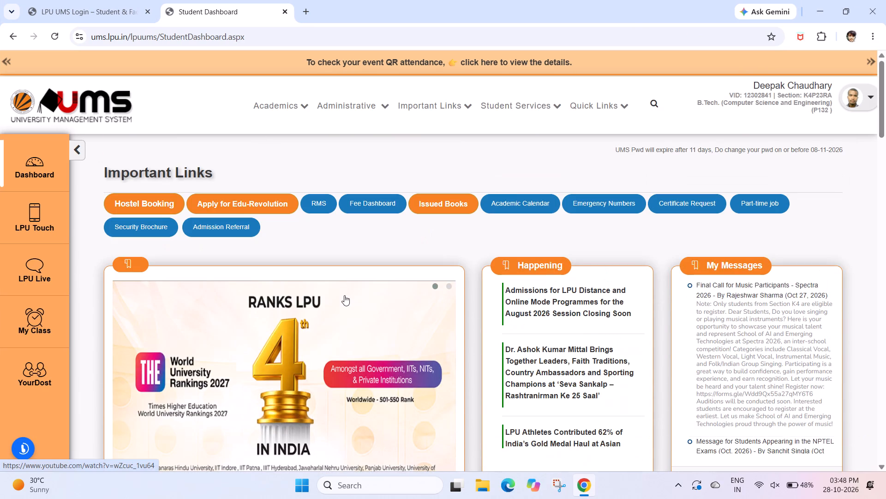
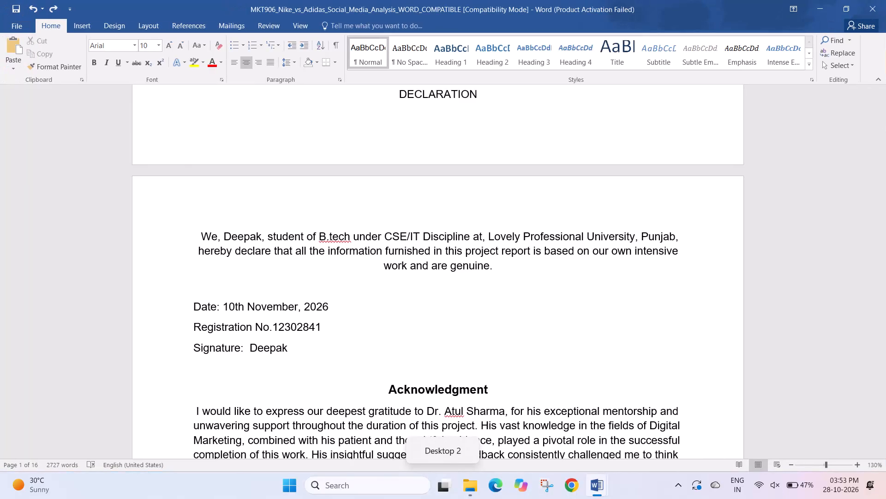
Look through the report body from the acknowledgment past the methodology sections to the 5.3 Selected post engagement table.
scroll(365, 243, "down", 6)
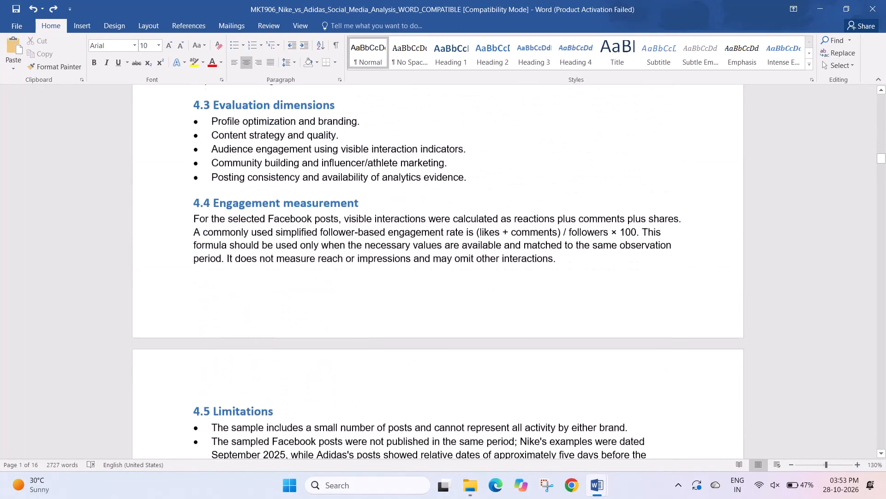
scroll(365, 243, "down", 3)
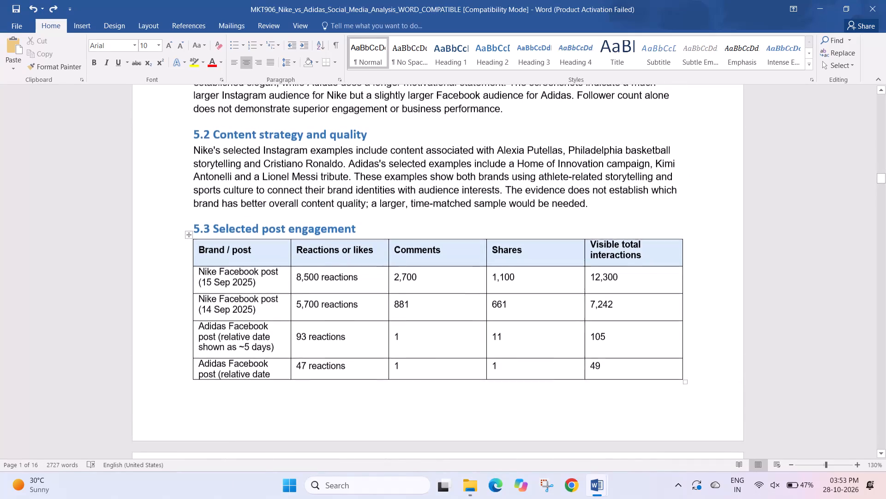
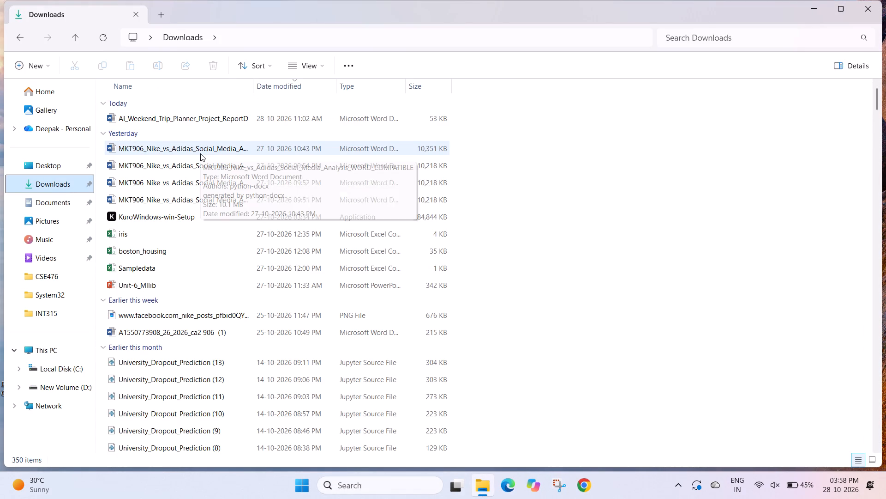
double_click(214, 122)
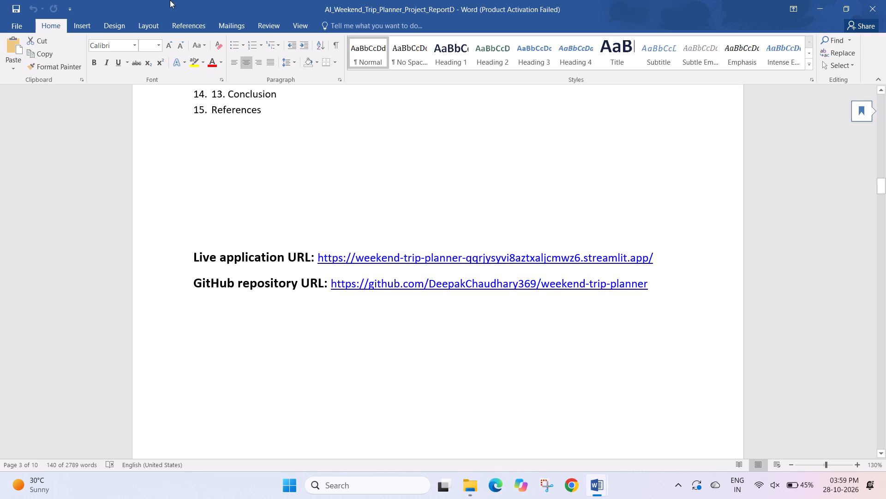
Minimize both Word reports and the Downloads window, and open the SWAYAM courses page from its desktop shortcut.
left_click(814, 7)
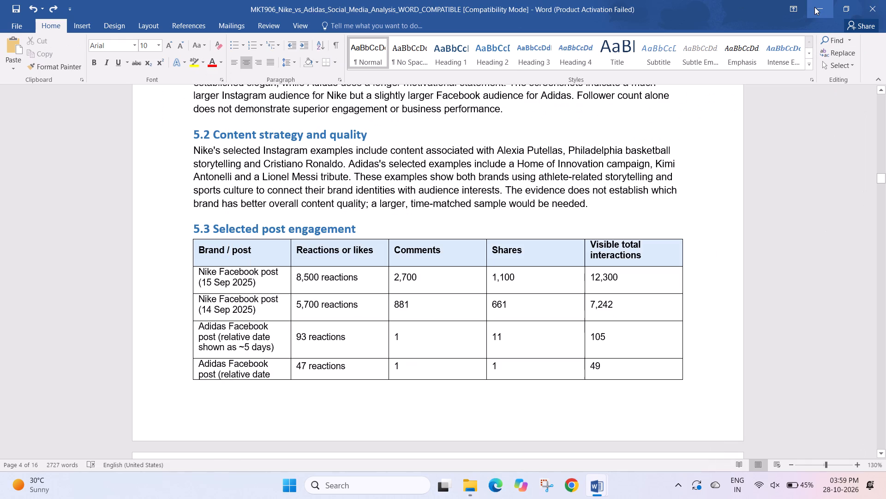
left_click(814, 7)
left_click(814, 7)
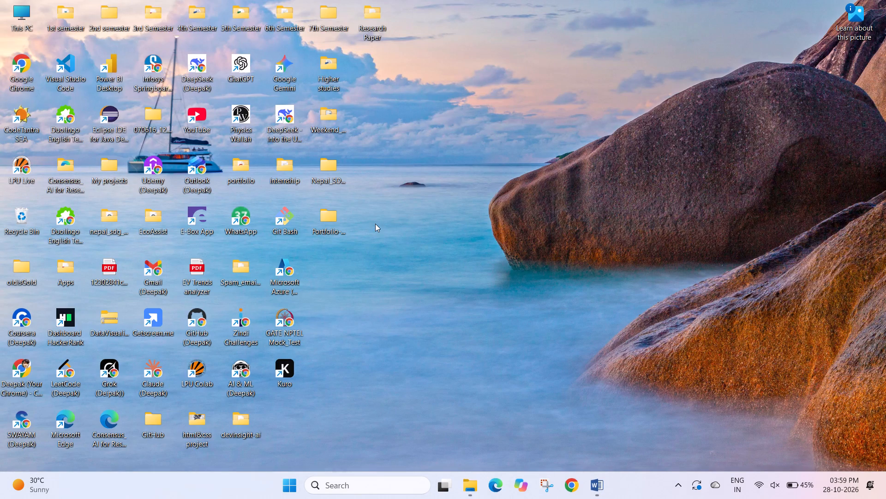
double_click(12, 413)
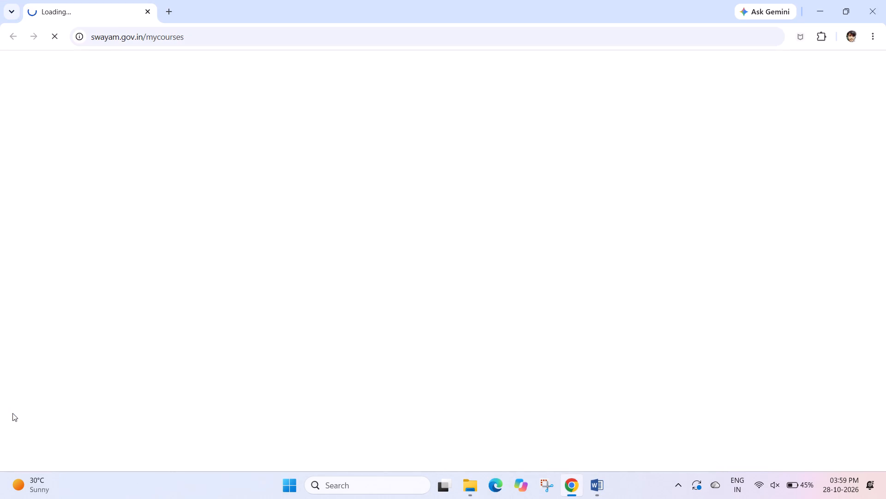